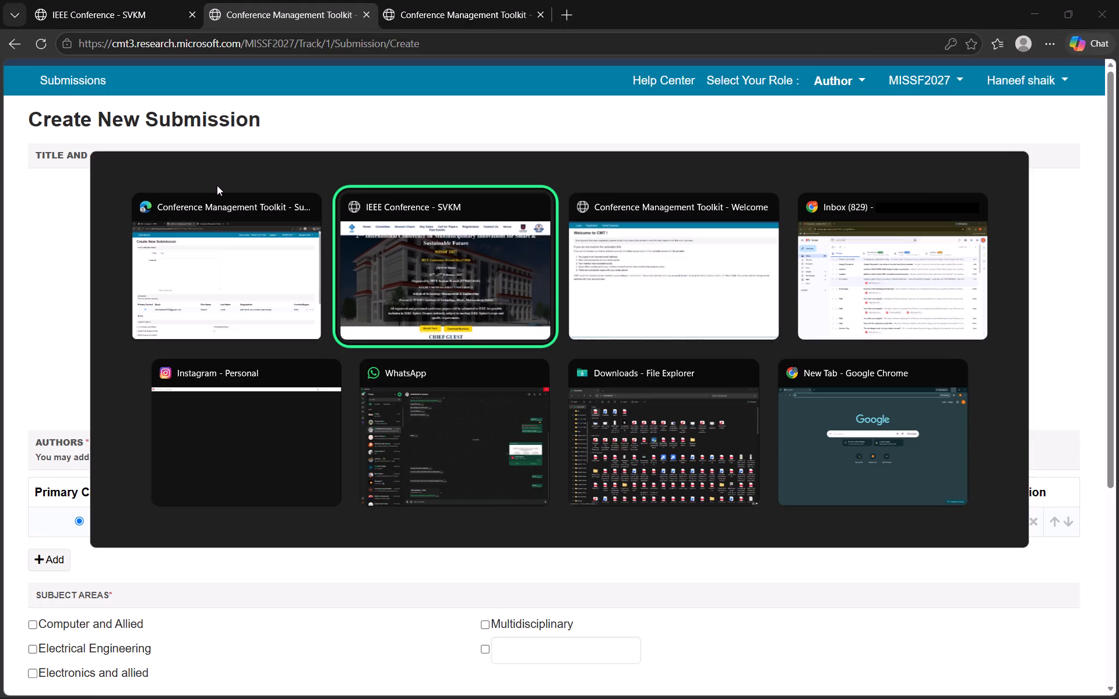
Switch to the Downloads folder in File Explorer and open the finalpaper and paper PDFs.
key(alt+Tab)
key(alt+Tab)
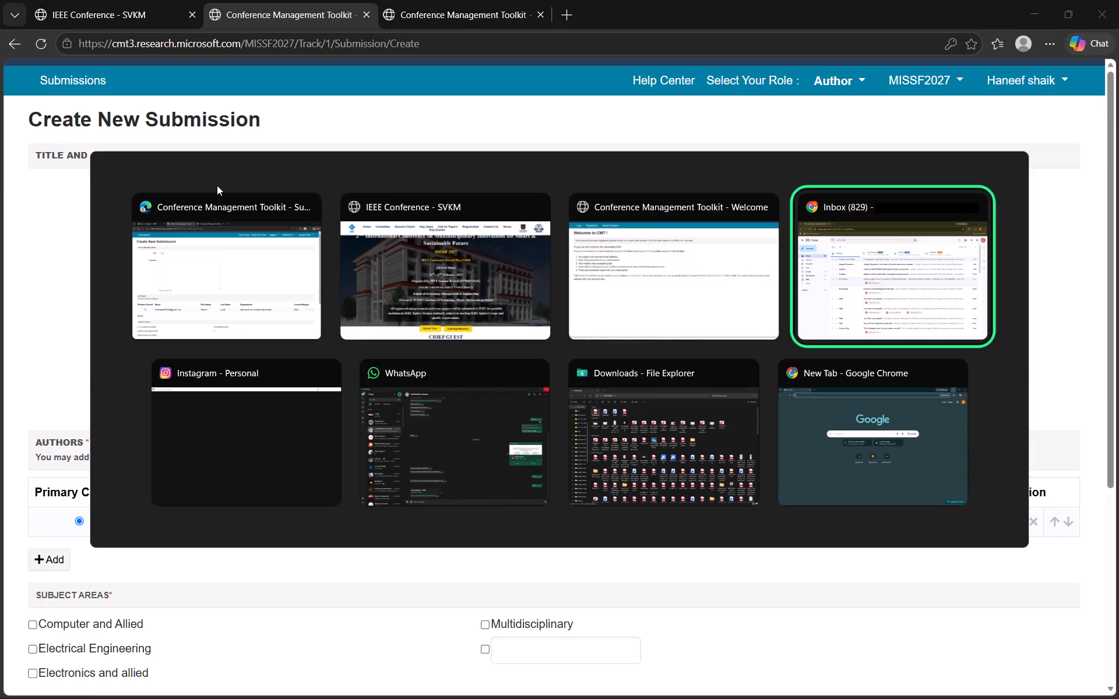
key(alt+Tab)
key(alt+Tab)
key(alt+Tab)
key(alt+Tab)
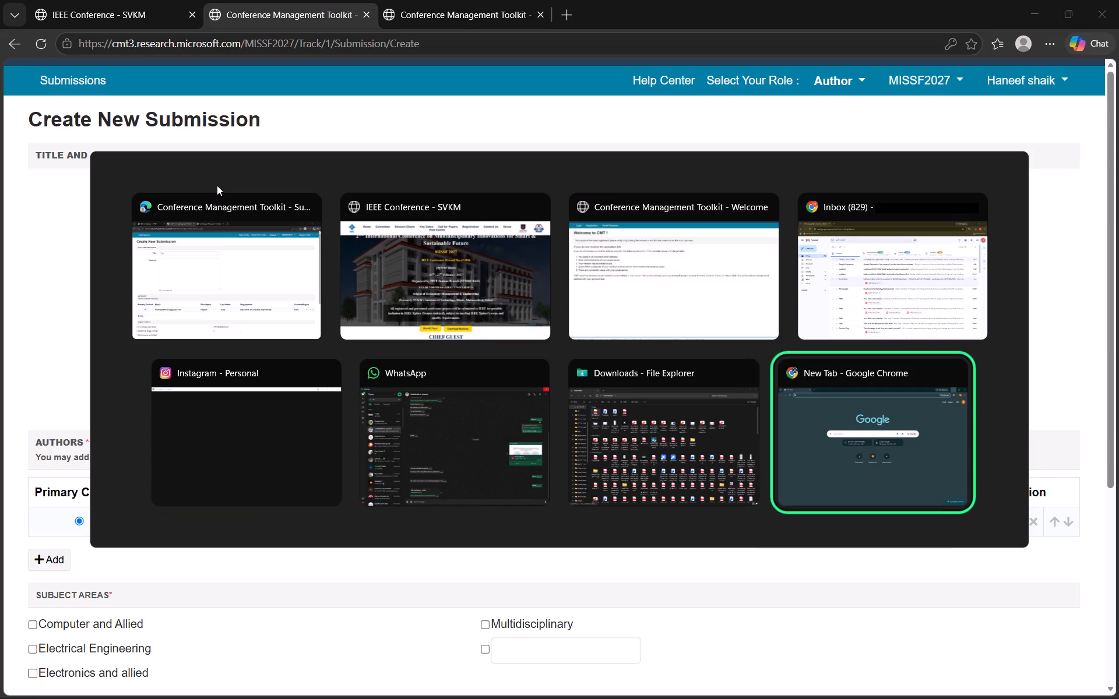
key(alt+Tab)
key(alt+Tab)
key(alt+Tab)
key(alt+Tab)
key(alt+Tab)
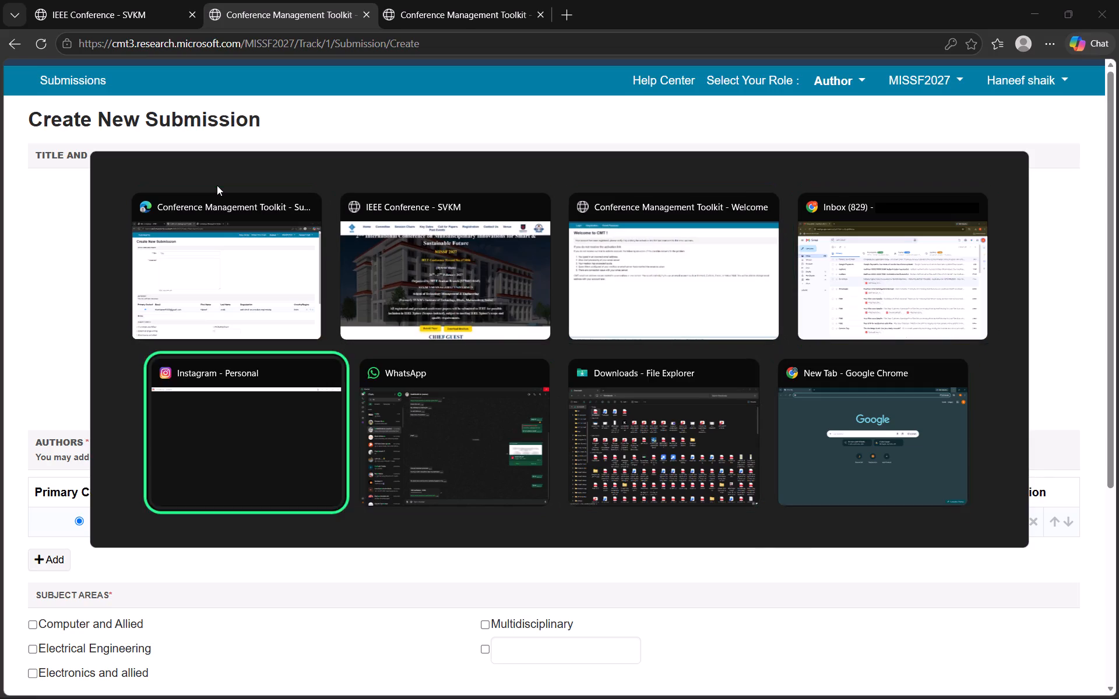
key(alt+Tab)
key(alt+Tab)
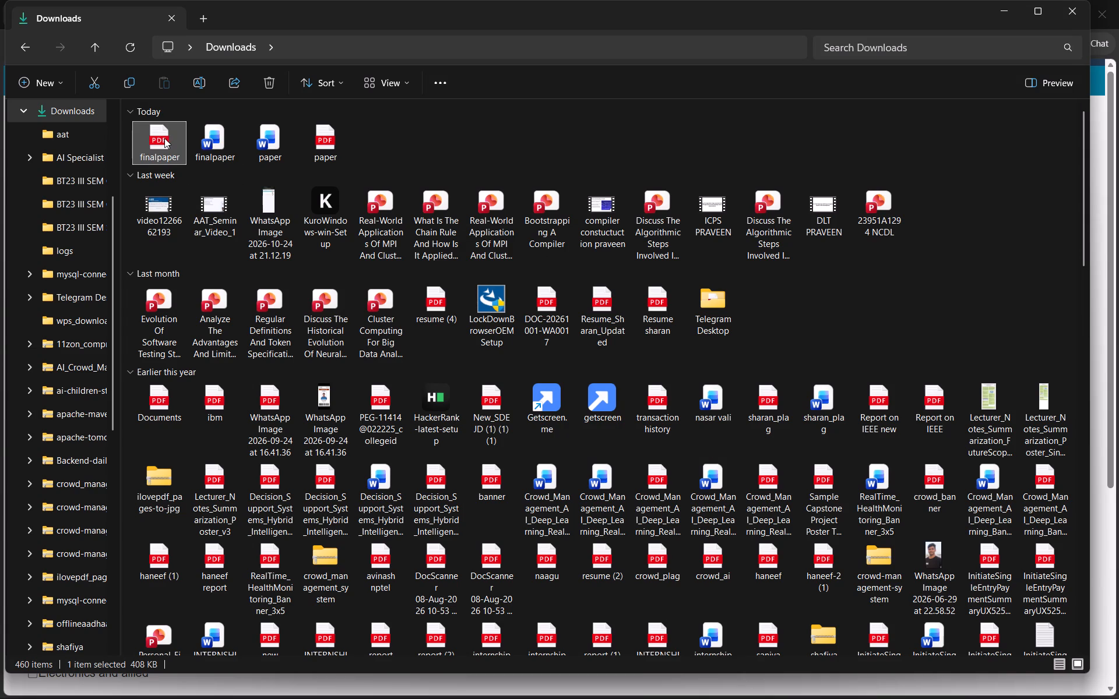
double_click(164, 138)
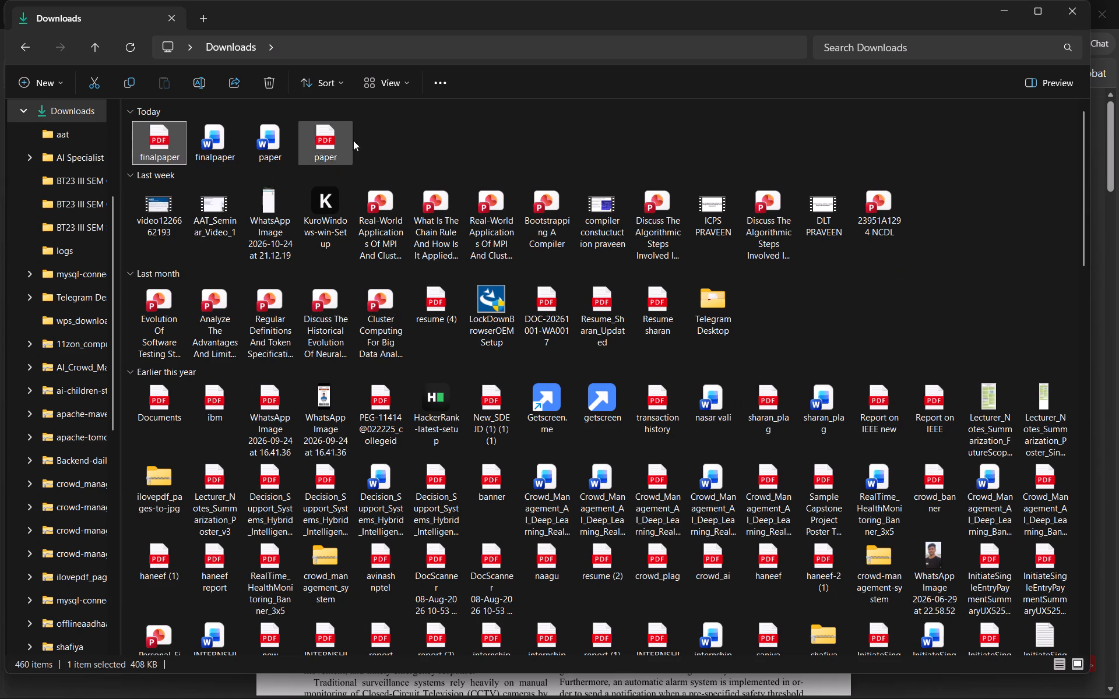
double_click(332, 137)
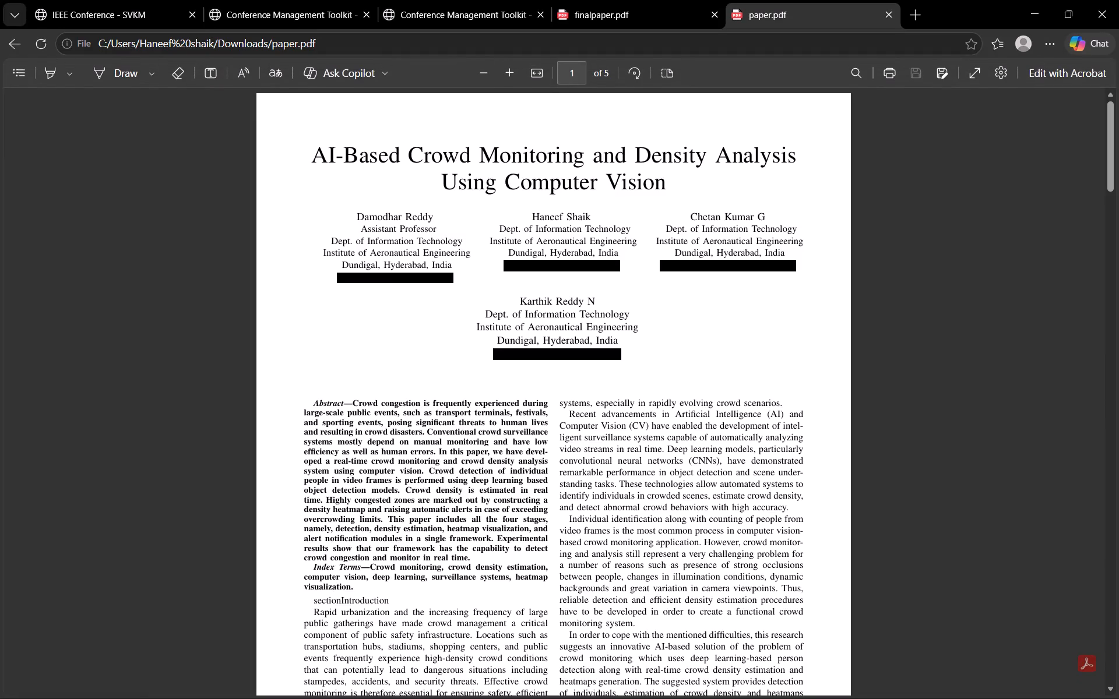
Copy the full title "AI-Based Crowd Monitoring and Density Analysis Using Computer Vision" from paper.pdf.
click(312, 153)
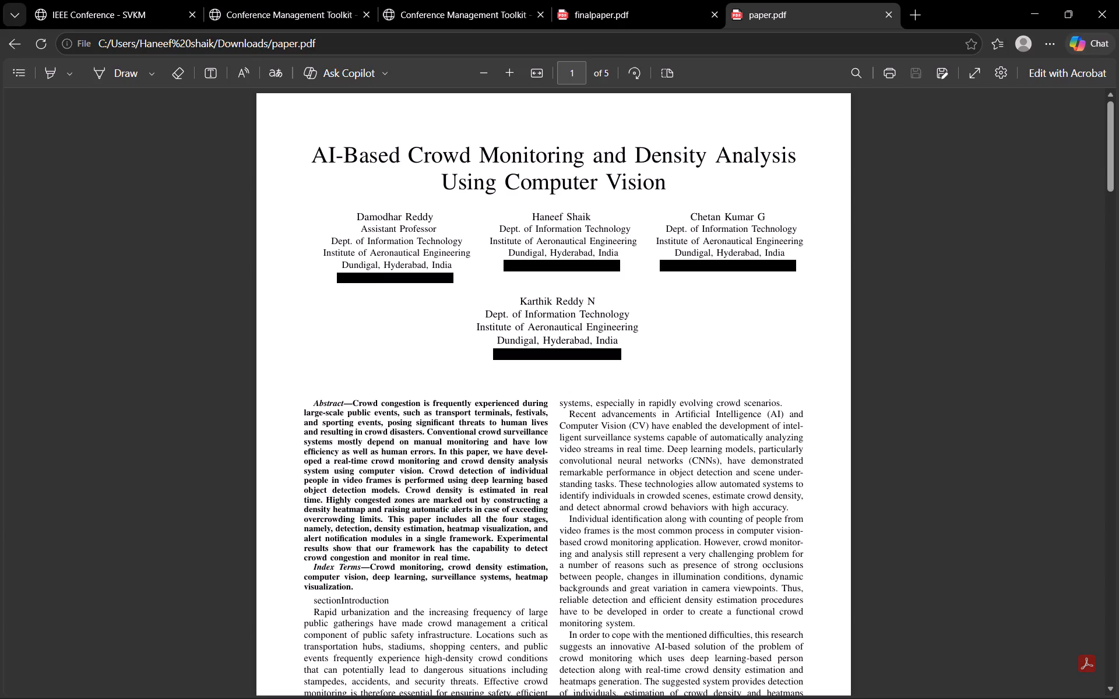
drag(312, 153, 669, 191)
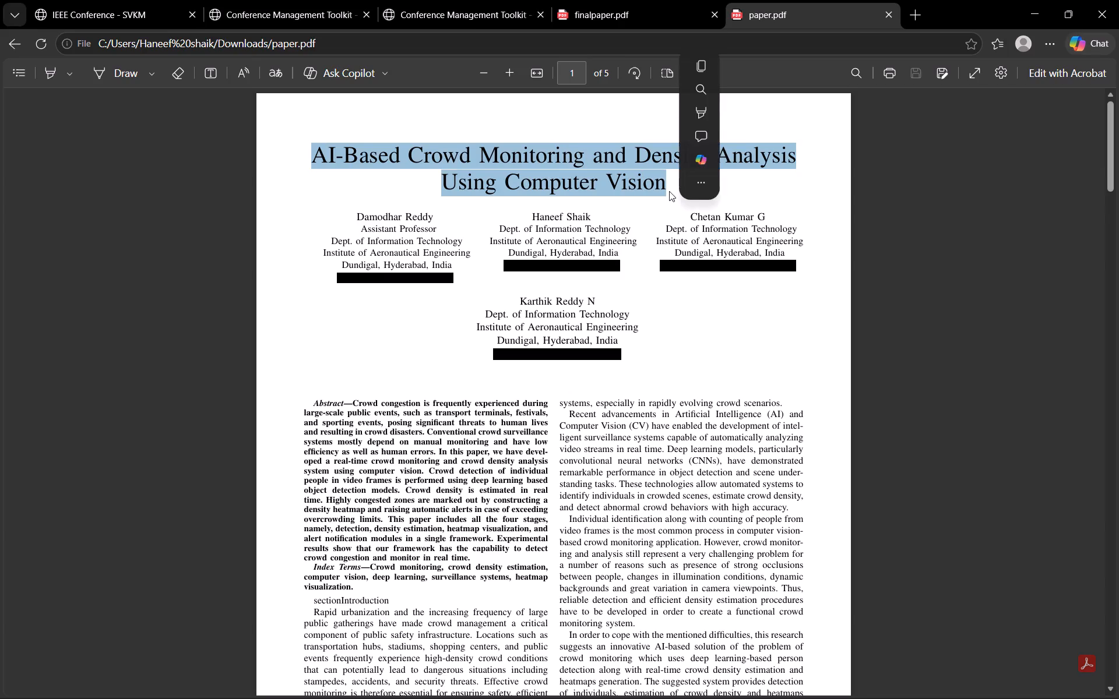
key(ctrl+c)
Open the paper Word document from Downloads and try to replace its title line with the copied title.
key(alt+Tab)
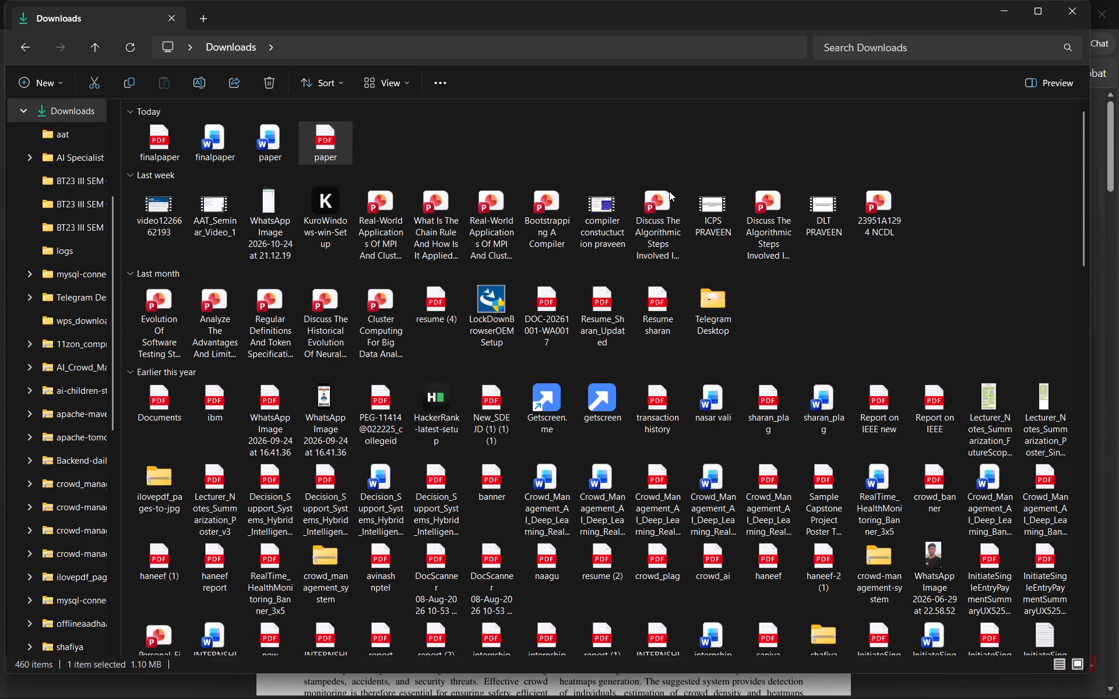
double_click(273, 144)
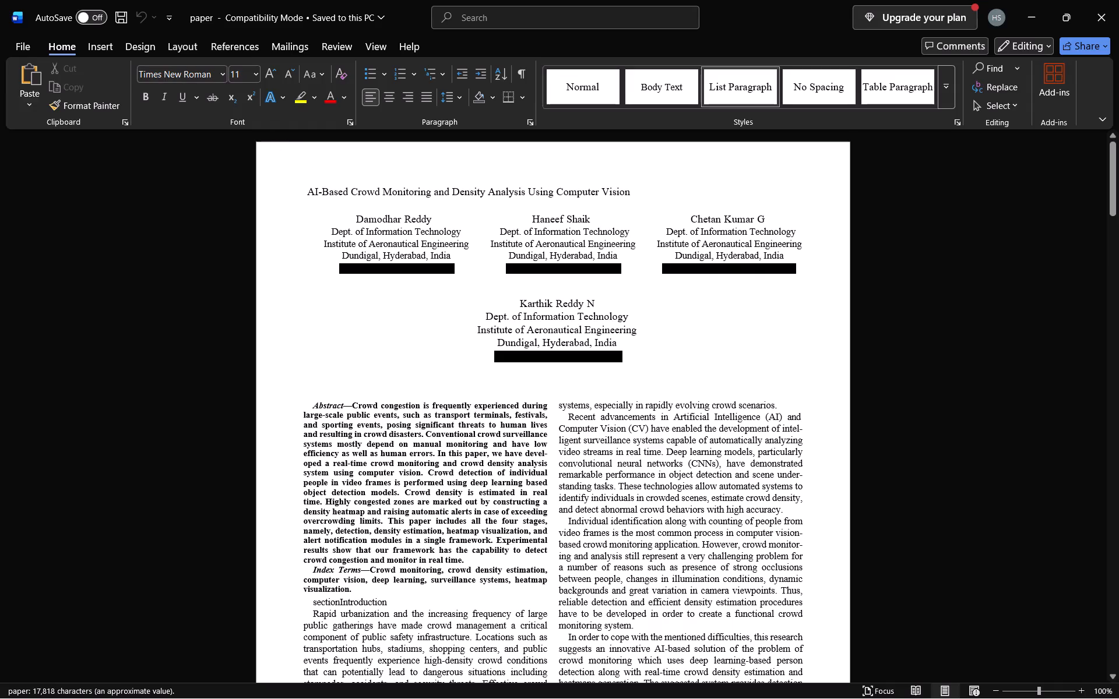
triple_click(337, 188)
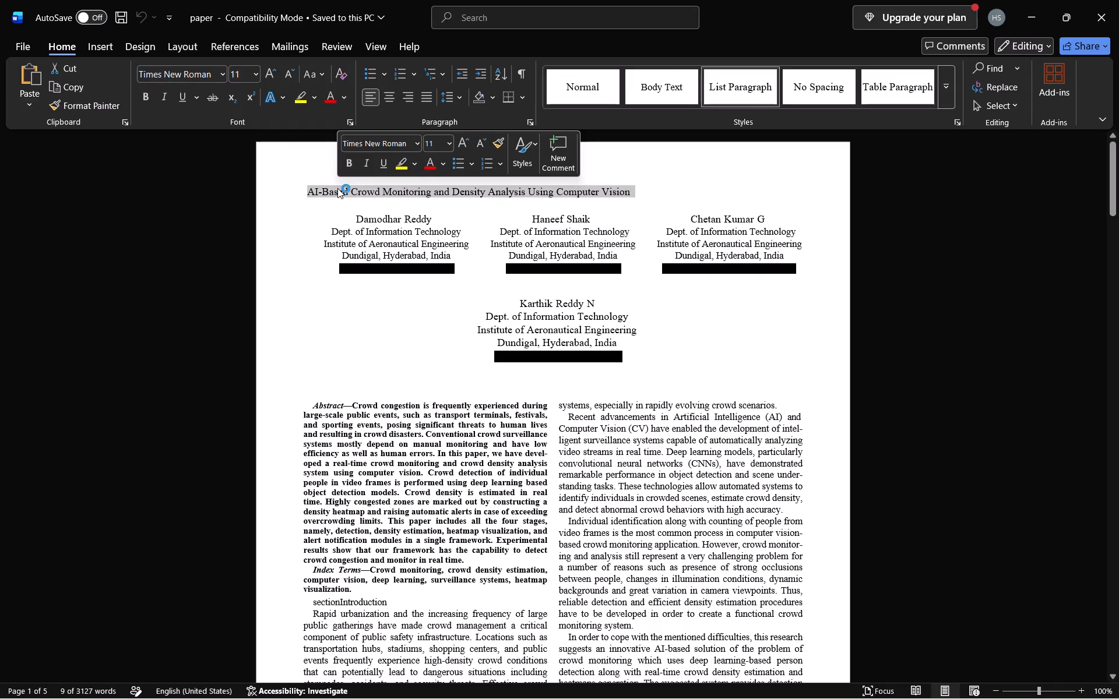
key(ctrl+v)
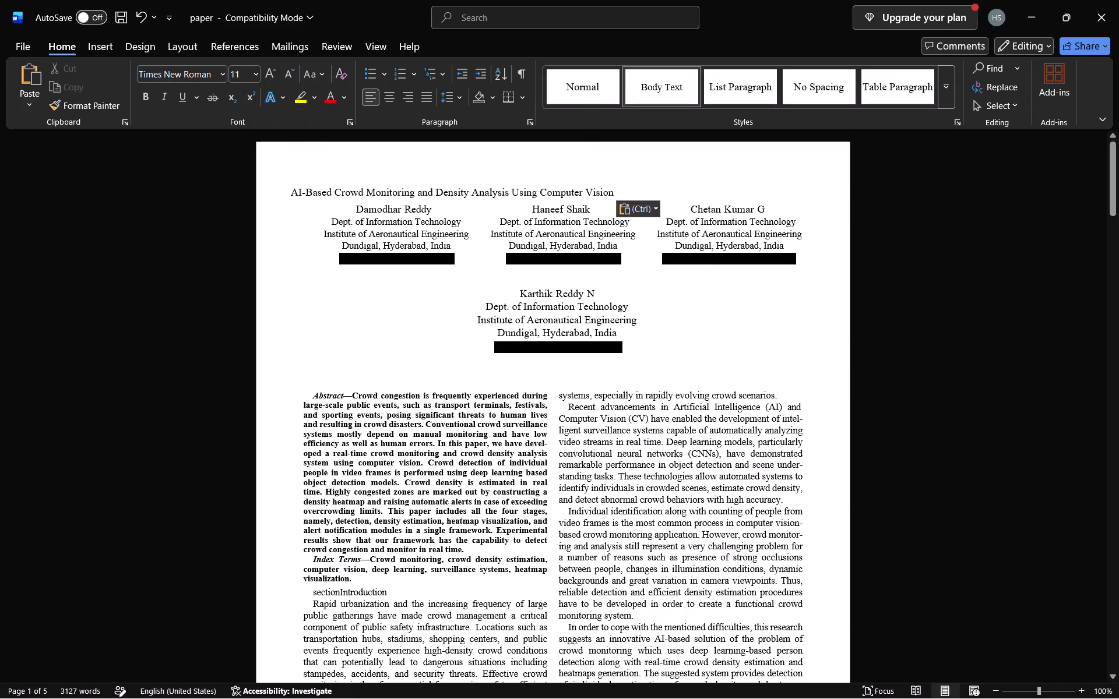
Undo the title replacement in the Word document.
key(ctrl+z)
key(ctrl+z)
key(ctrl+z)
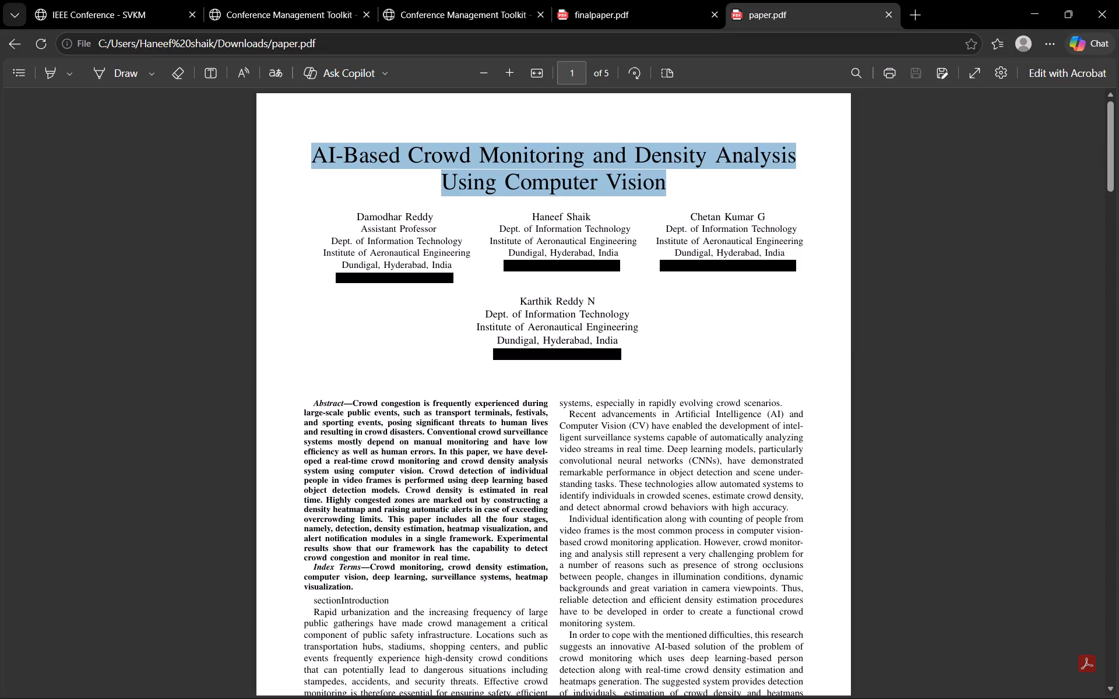
Open the clipboard history over paper.pdf to check the copied title.
key(super+v)
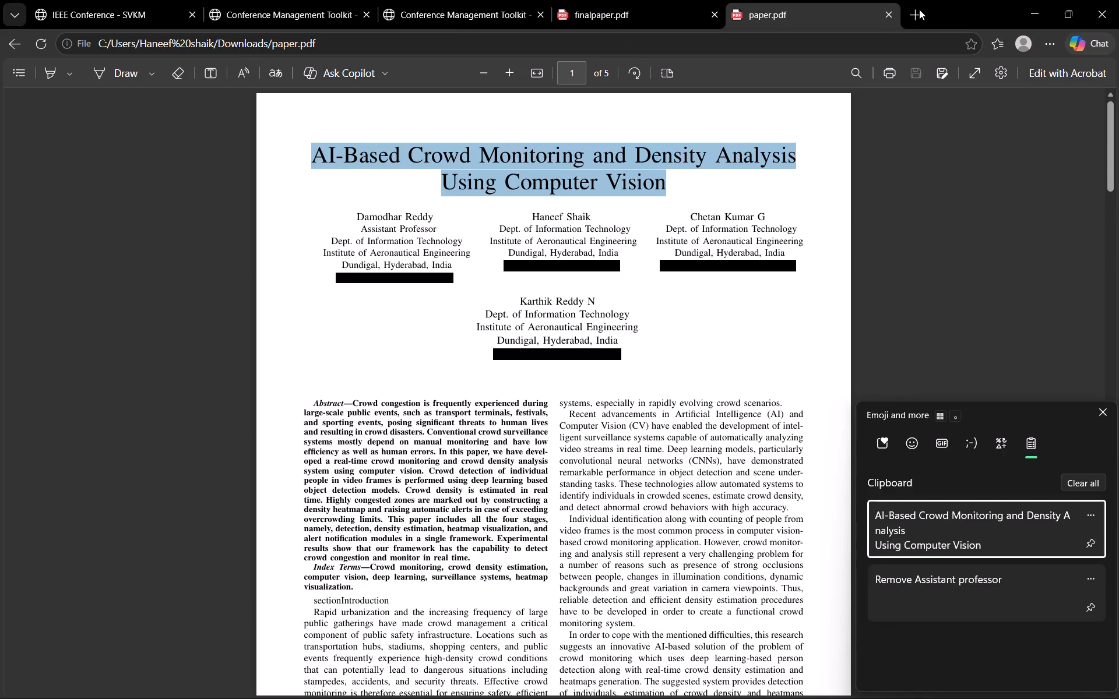
Close the clipboard history and open the available actions for the selected two-line title in paper.pdf.
click(551, 187)
right_click(551, 187)
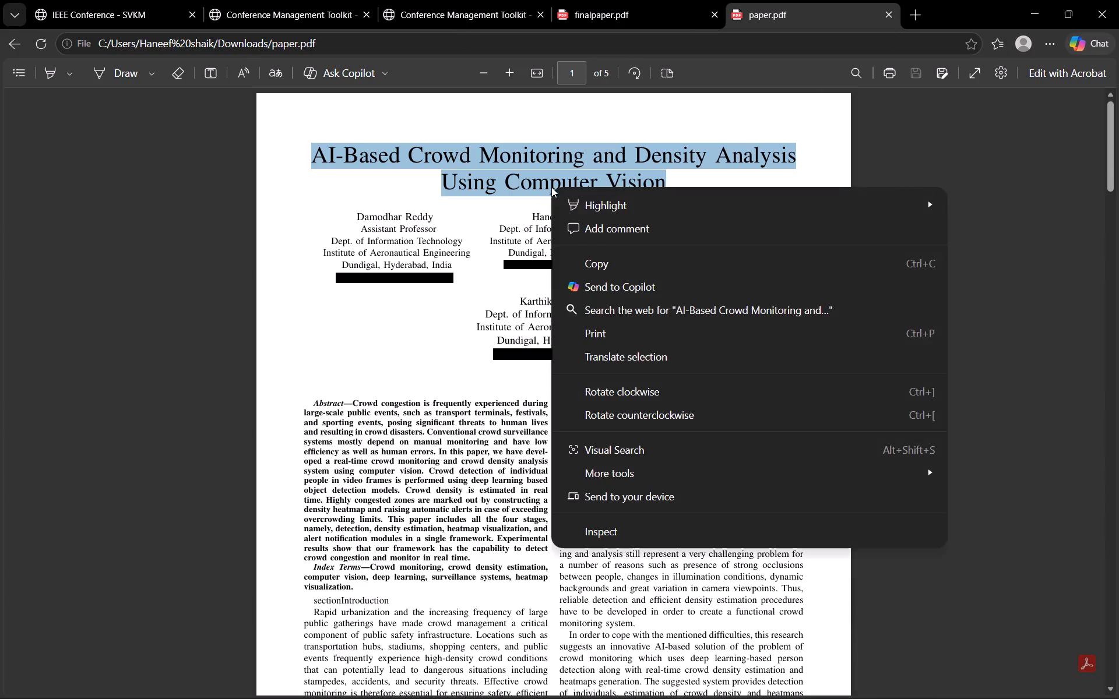
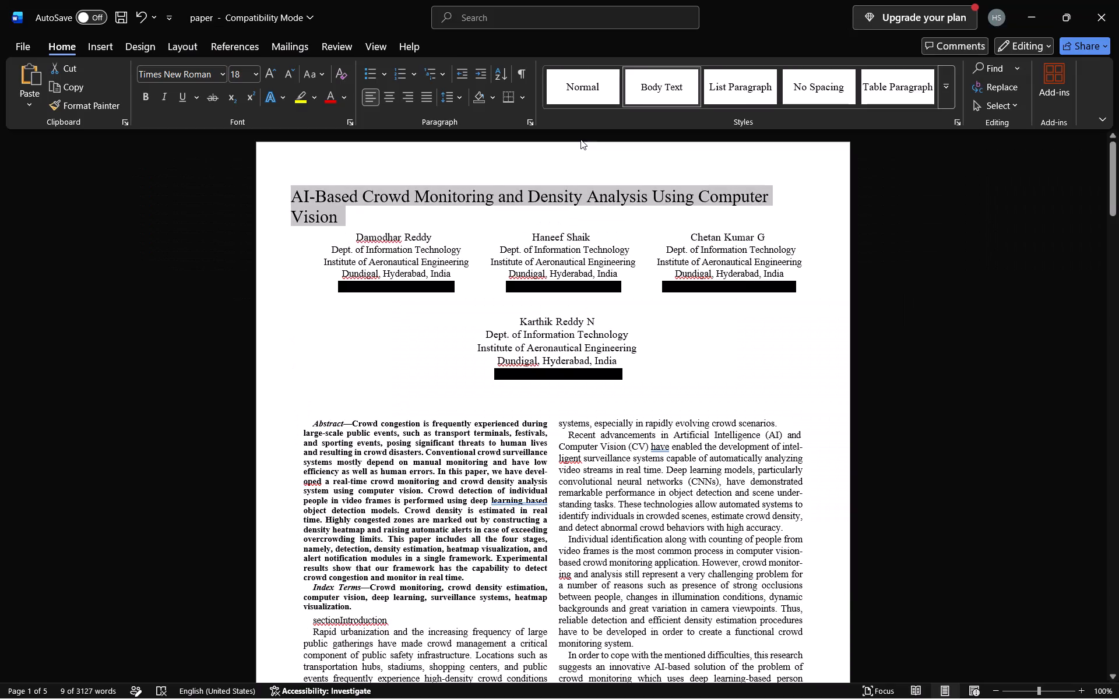
click(242, 76)
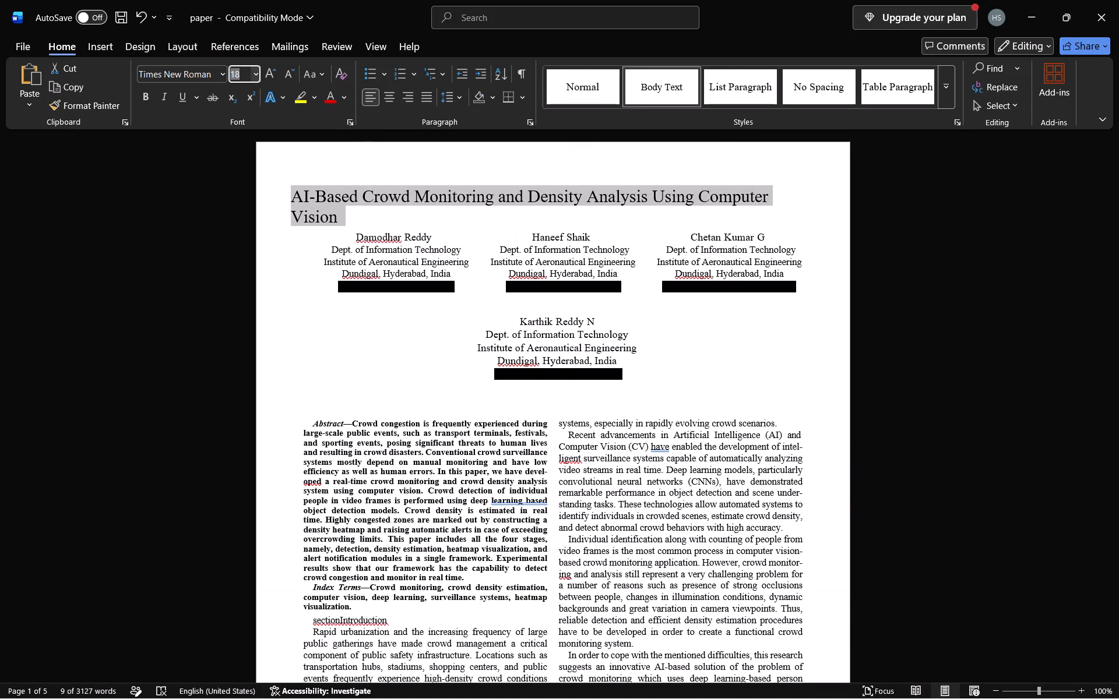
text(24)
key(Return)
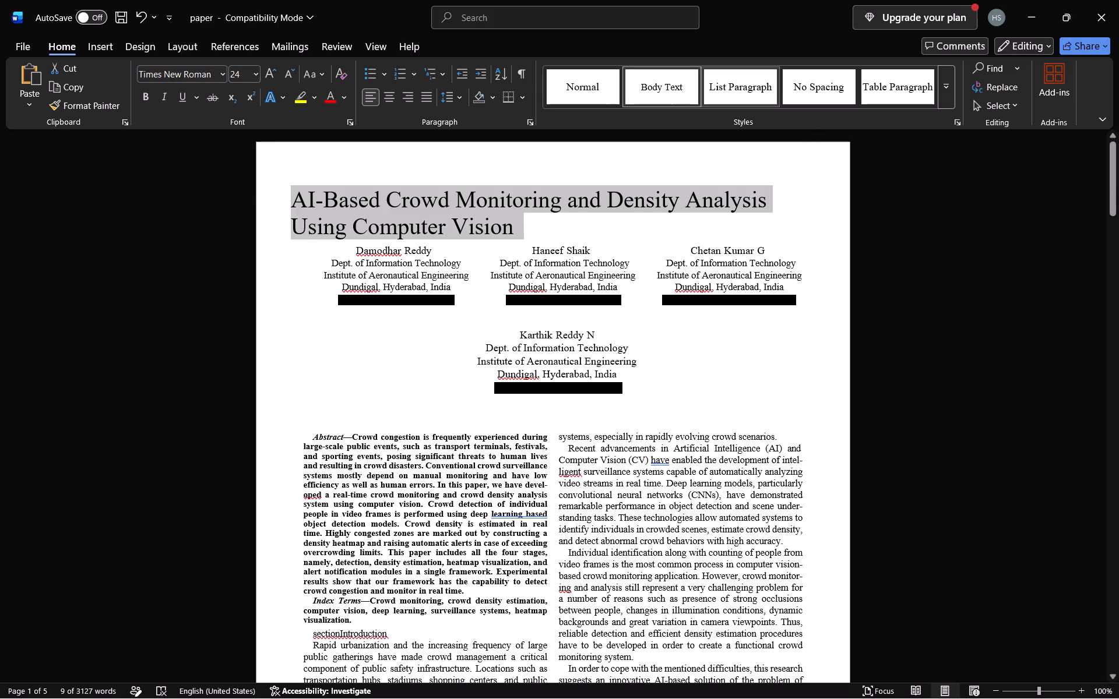
click(812, 185)
Compare the title layout with paper.pdf in the browser and indent the Word title's first line slightly to match.
key(alt+Tab)
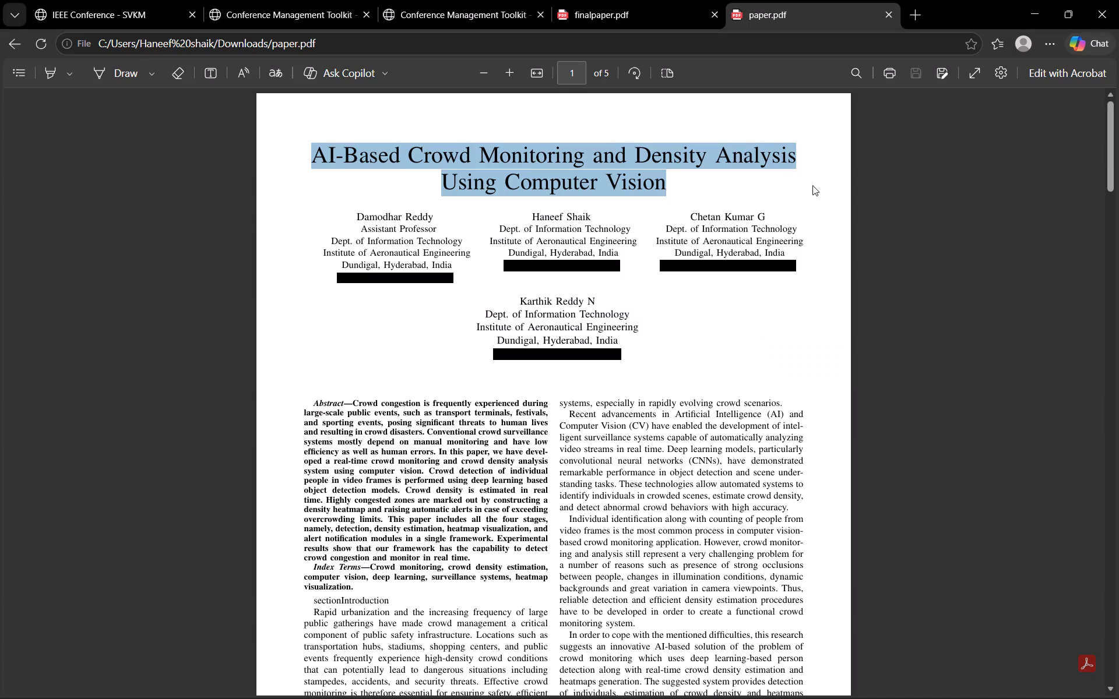
key(alt+Tab)
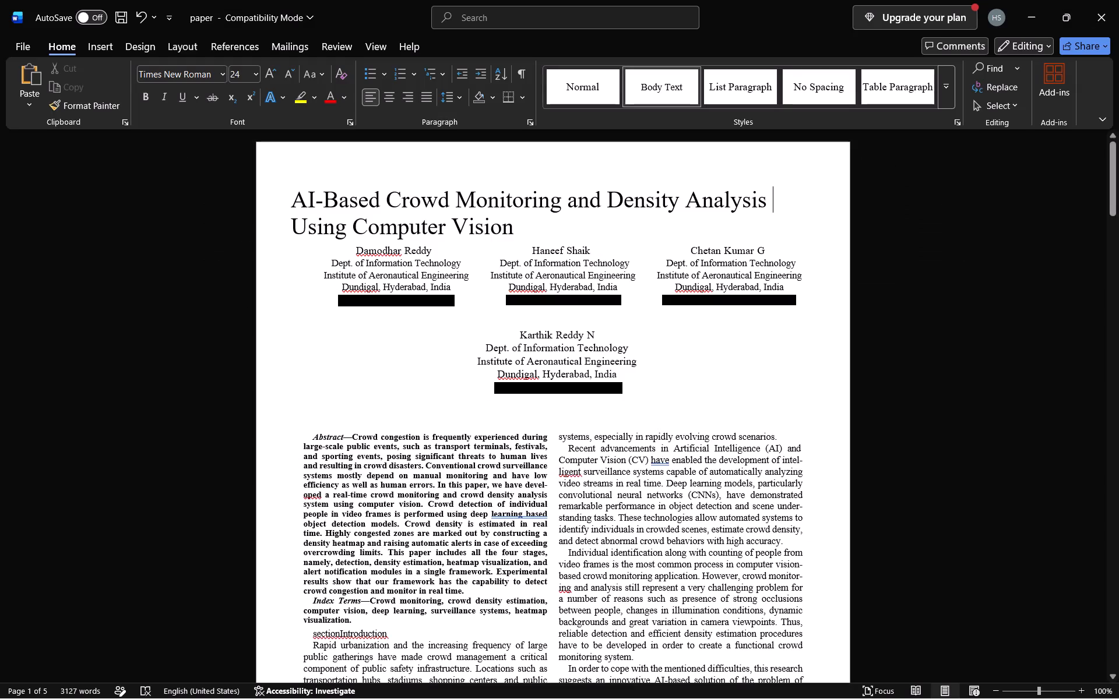
click(290, 217)
key(Tab)
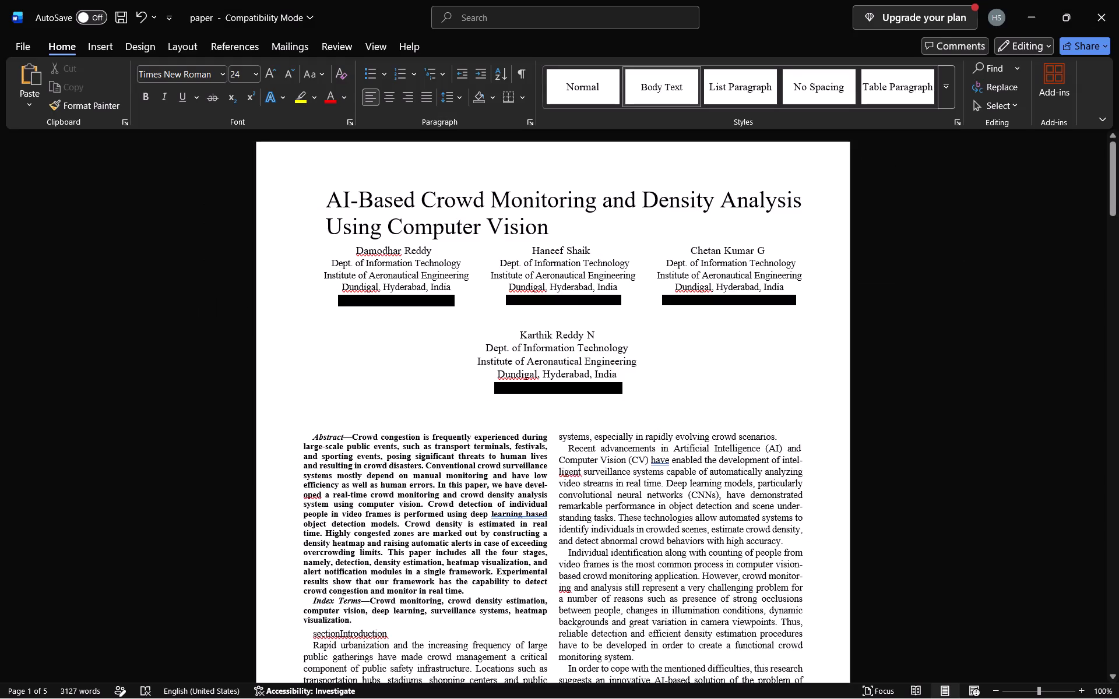
click(326, 200)
key(BackSpace)
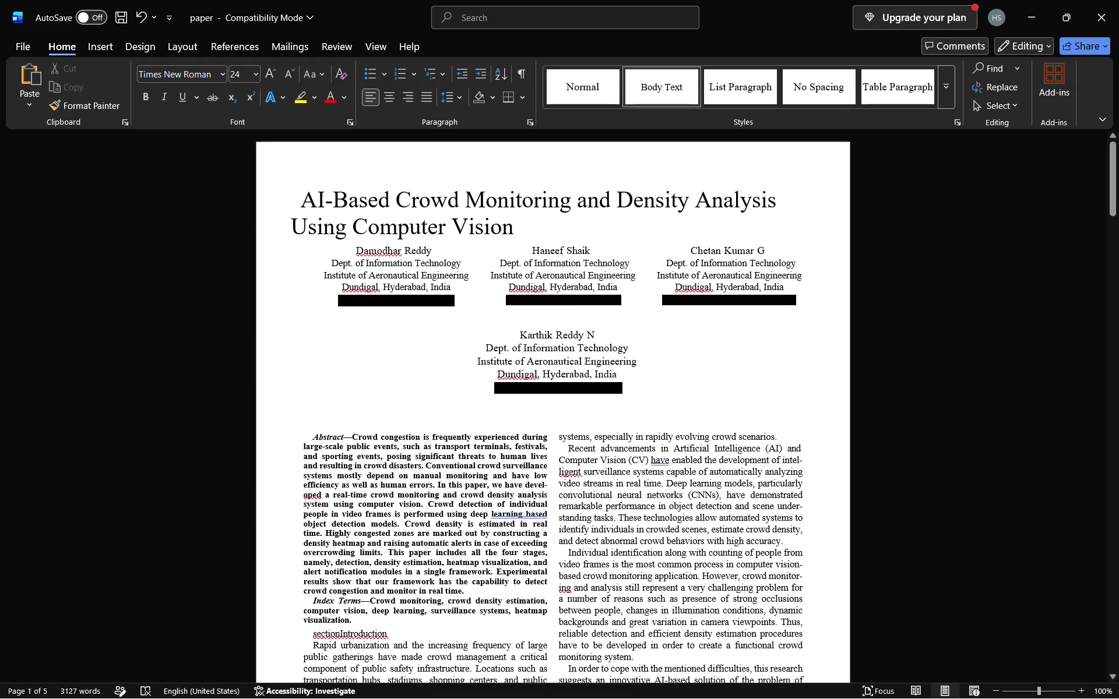
Break the title before "Using Computer Vision" and pad that second line with spaces until it sits centred, as in paper.pdf.
click(783, 202)
key(Return)
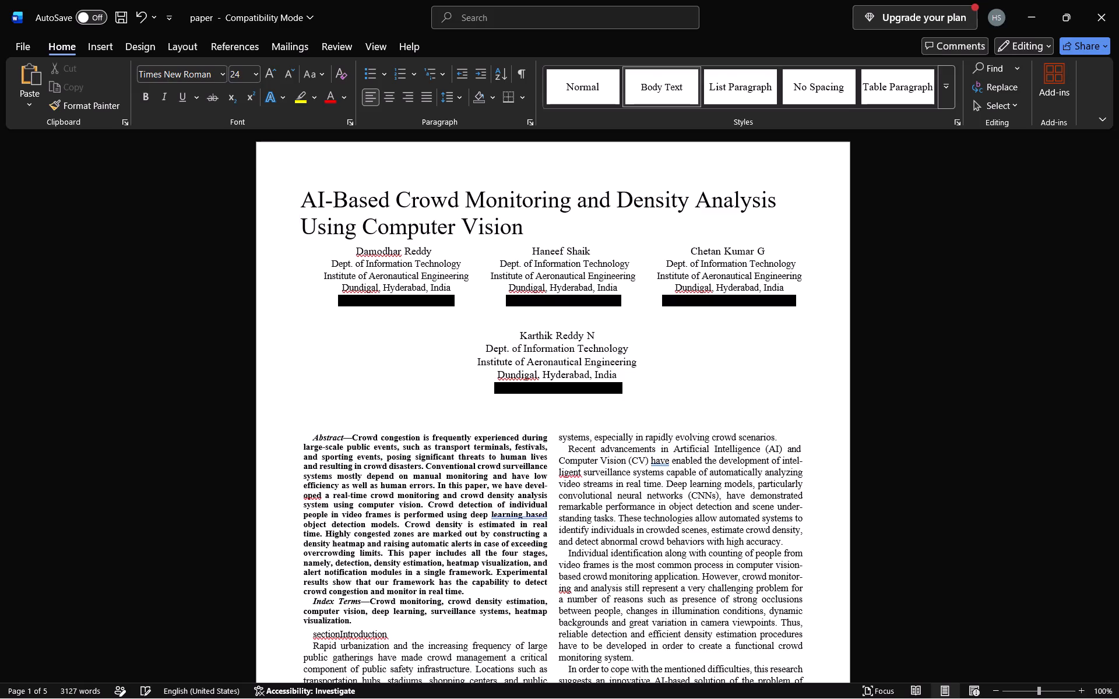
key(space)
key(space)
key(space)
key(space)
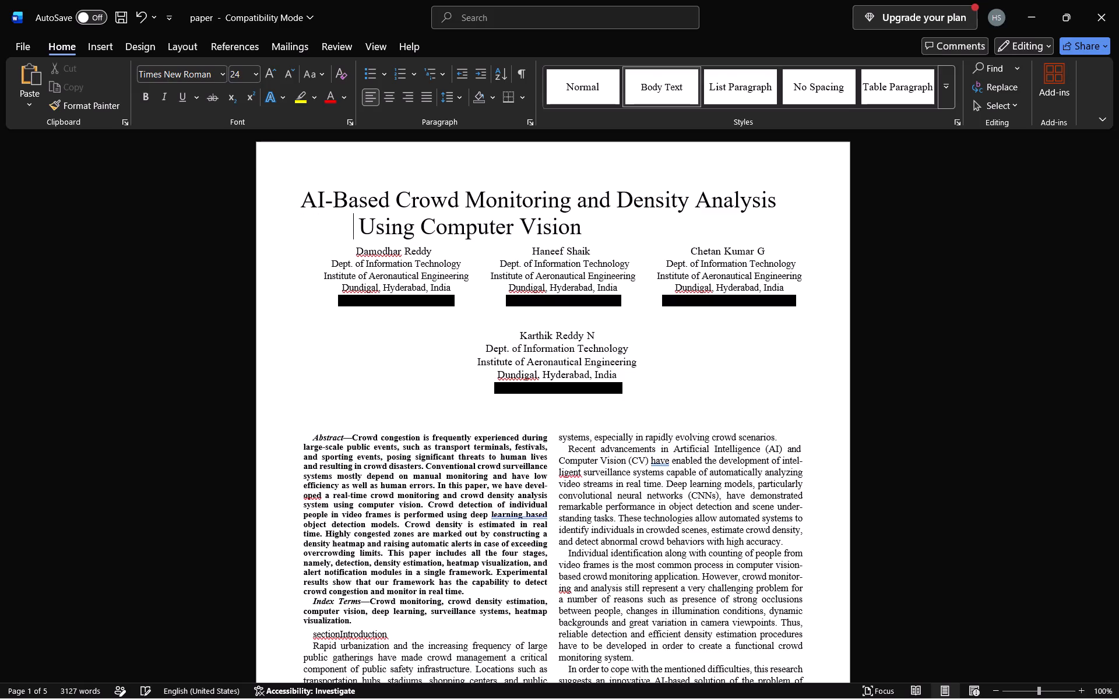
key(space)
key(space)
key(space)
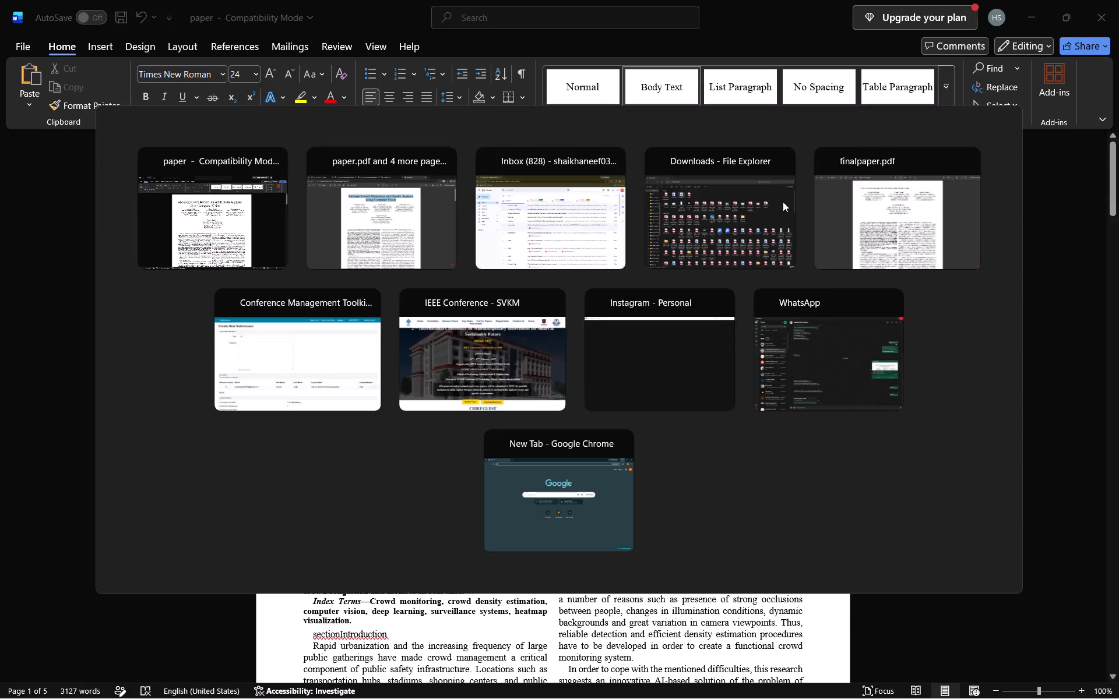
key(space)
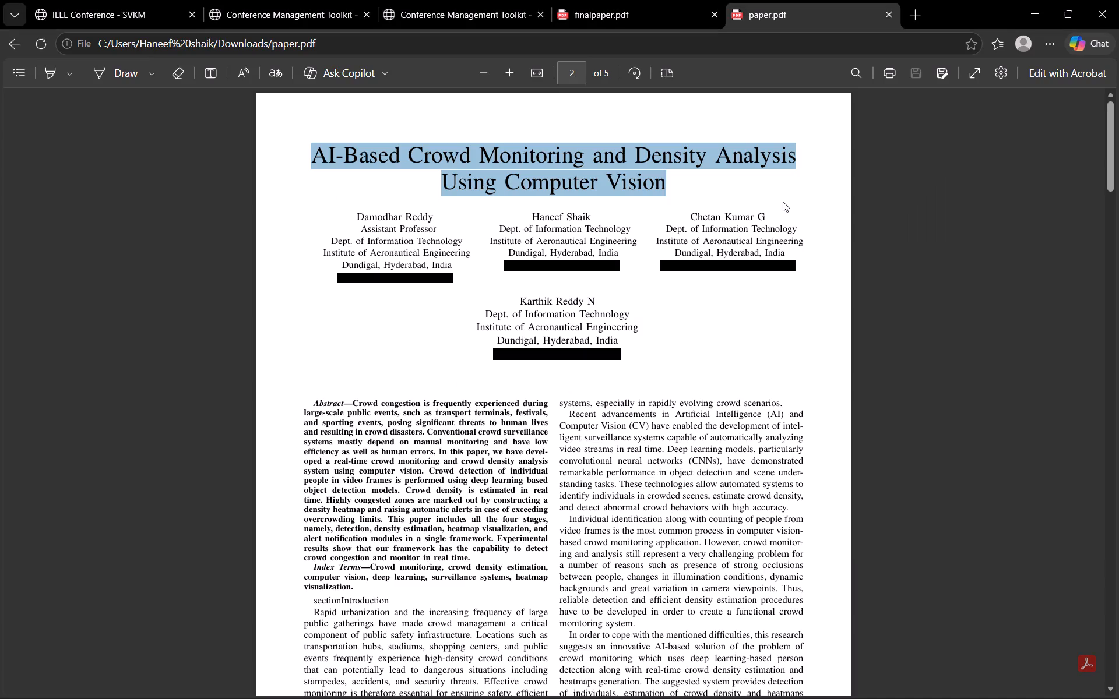
scroll(783, 202, up, 10)
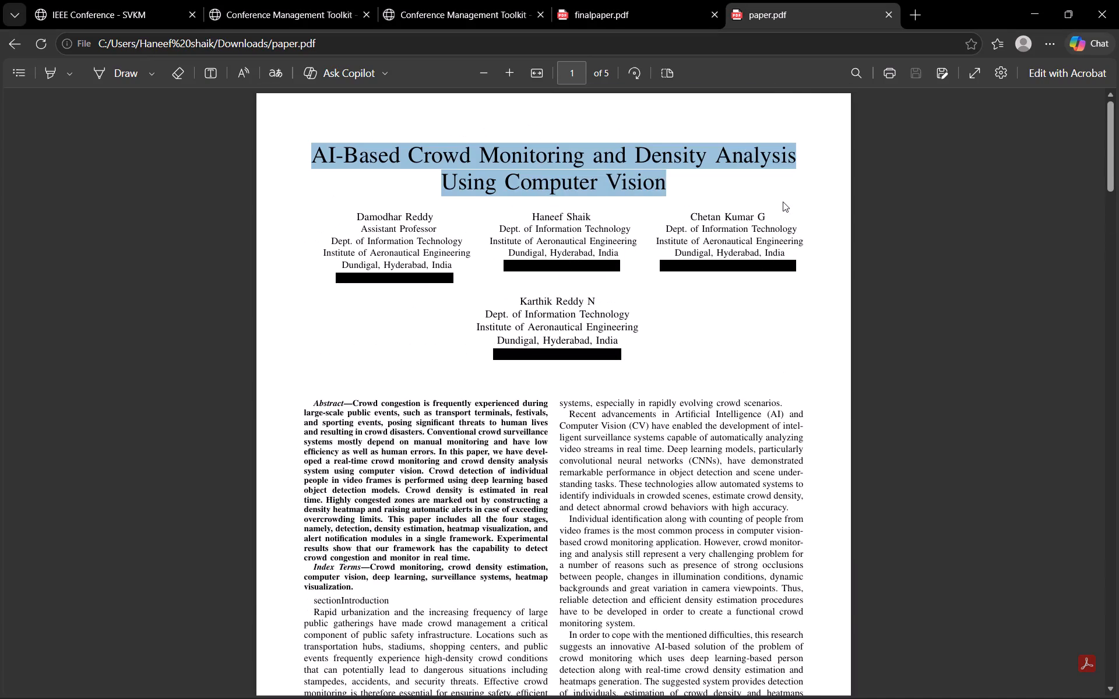
key(alt+Tab)
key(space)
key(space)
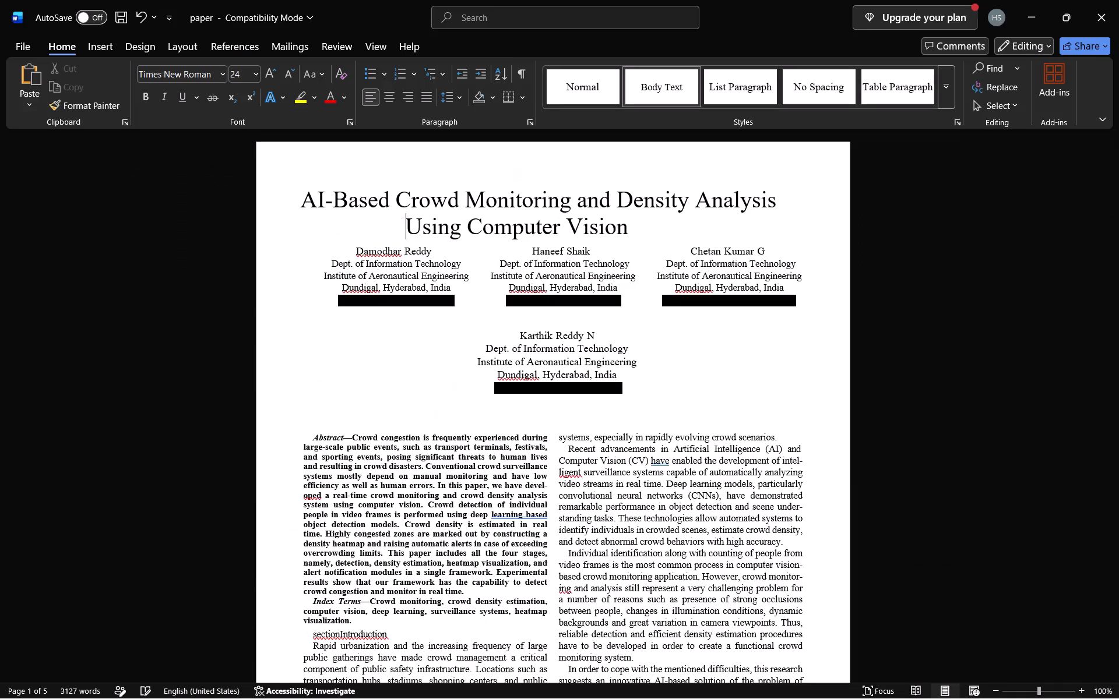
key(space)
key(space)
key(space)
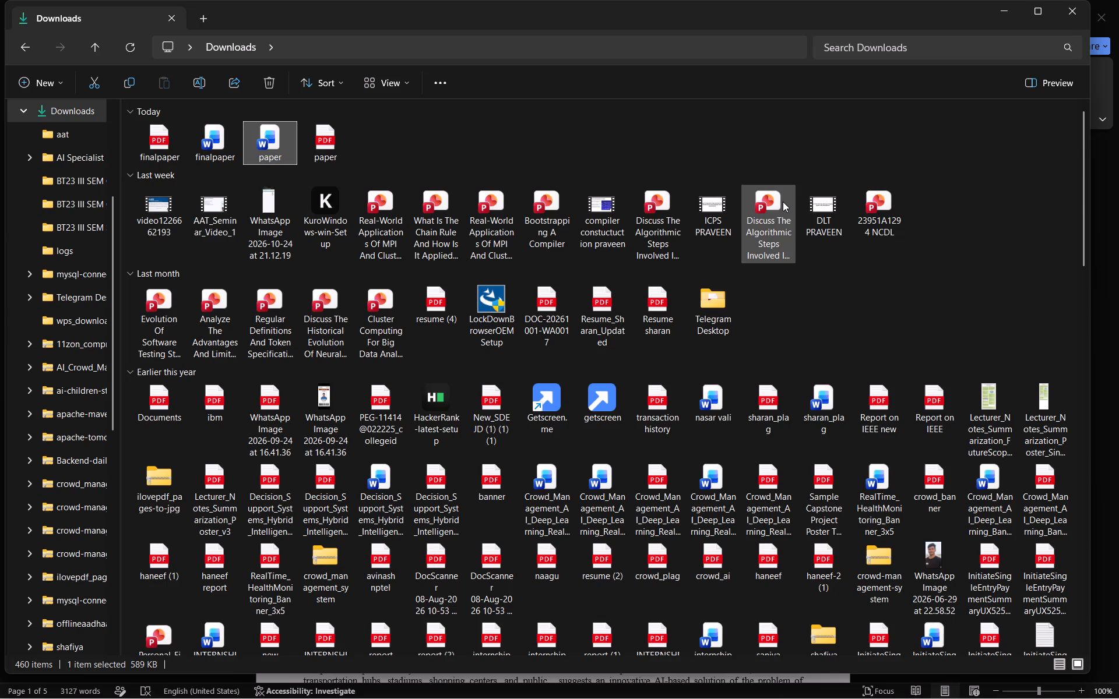
Delete the old finalpaper PDF from the Downloads folder.
click(160, 137)
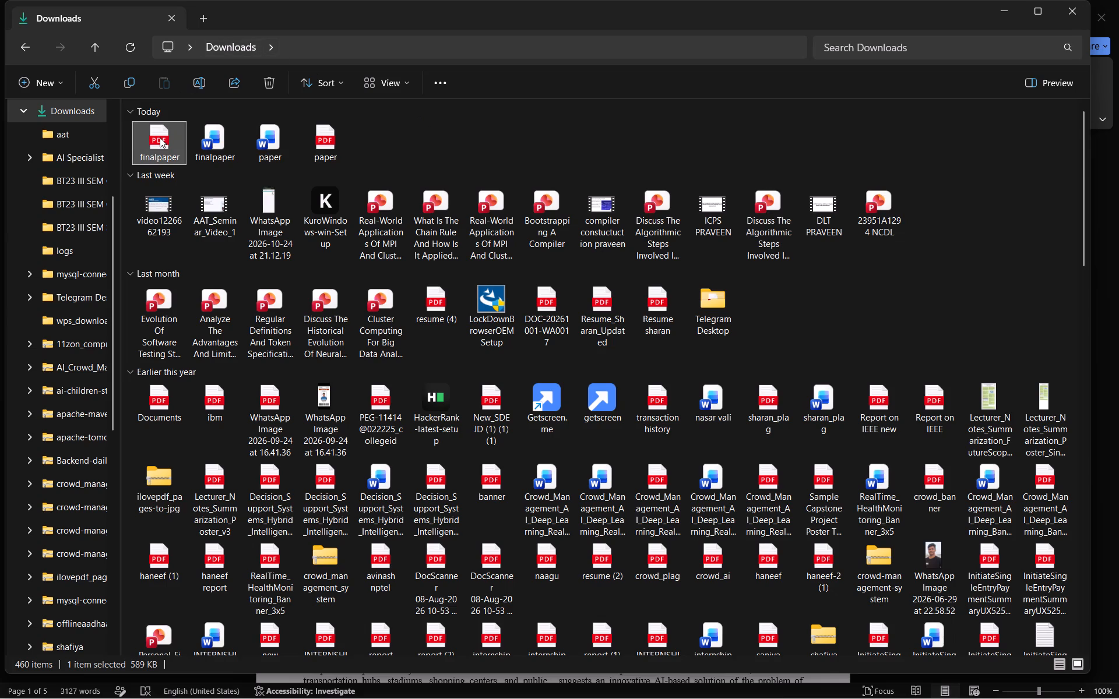
click(275, 77)
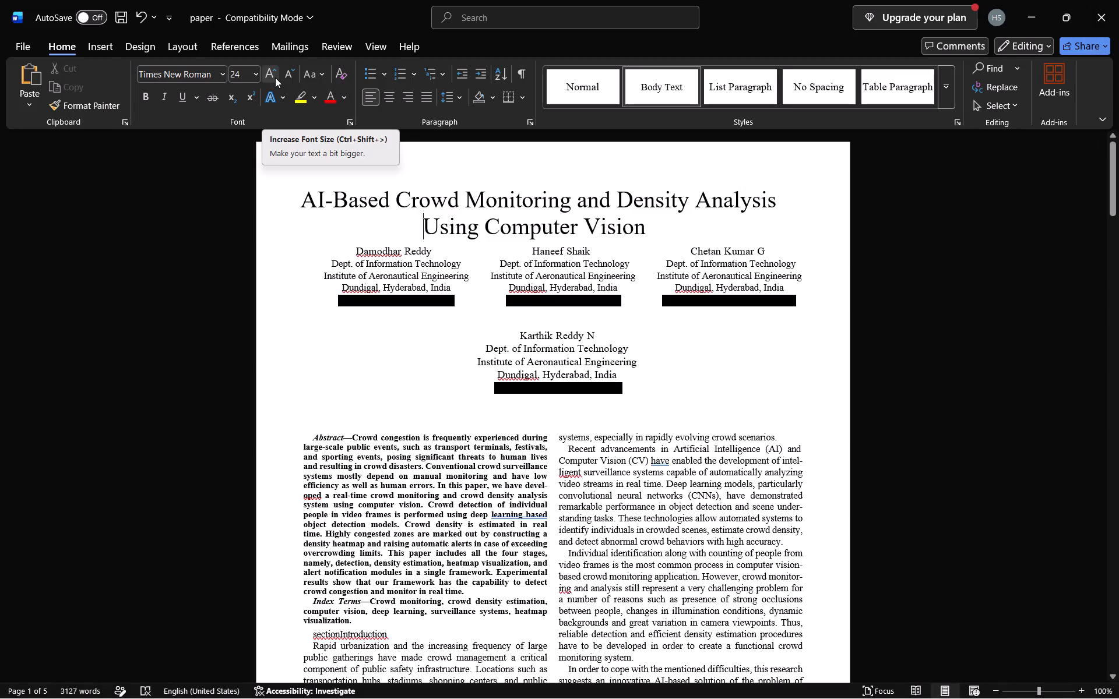
Check the Word paper from the first page through the references and save the document.
scroll(444, 398, down, 5)
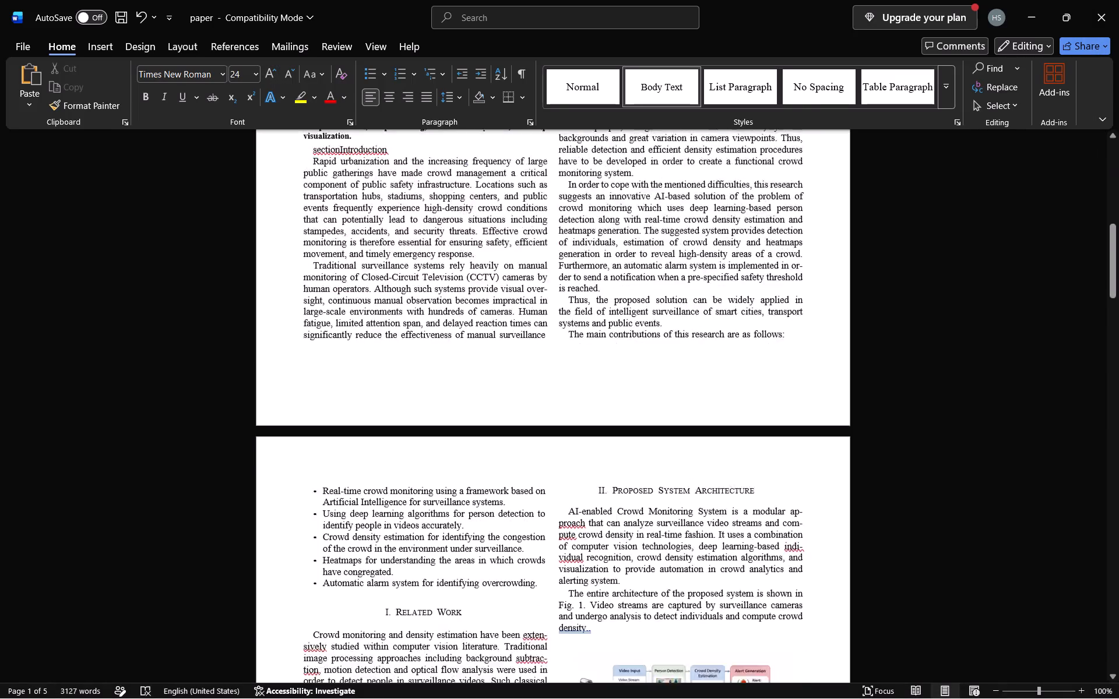
scroll(444, 398, down, 17)
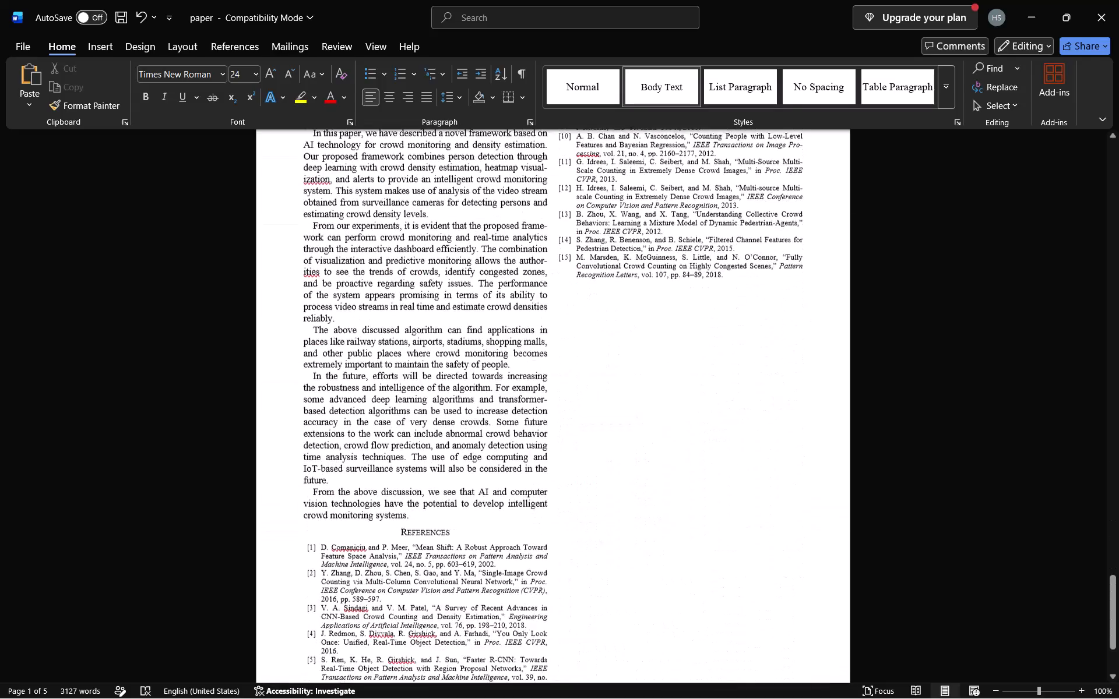
scroll(444, 398, down, 1)
scroll(444, 398, up, 17)
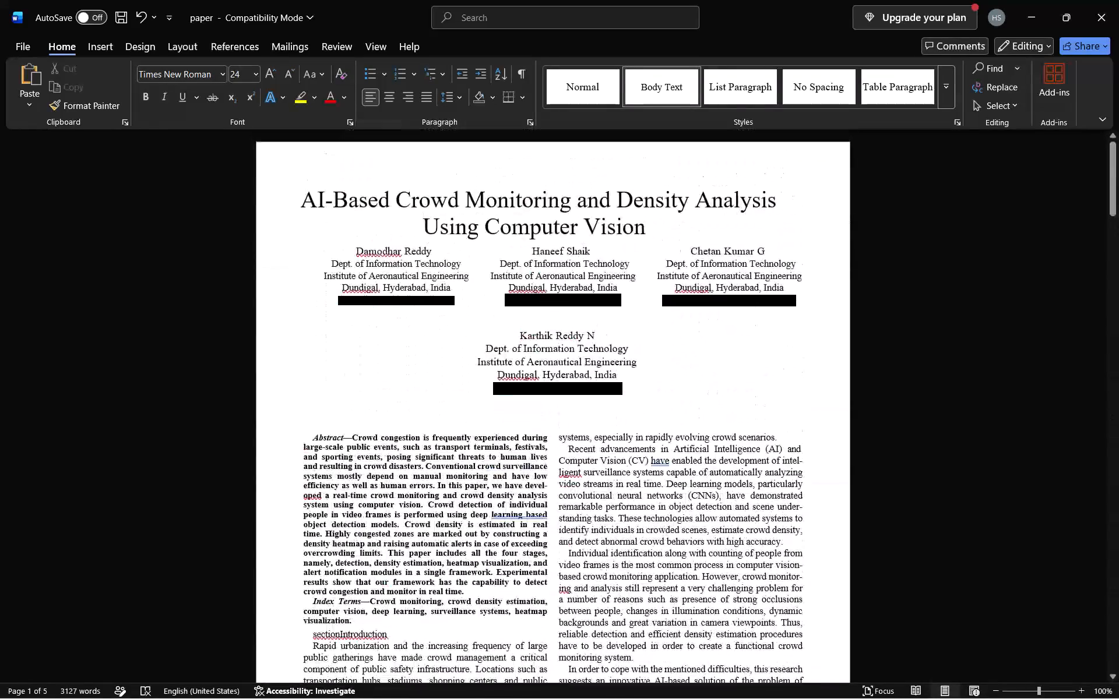
key(ctrl+s)
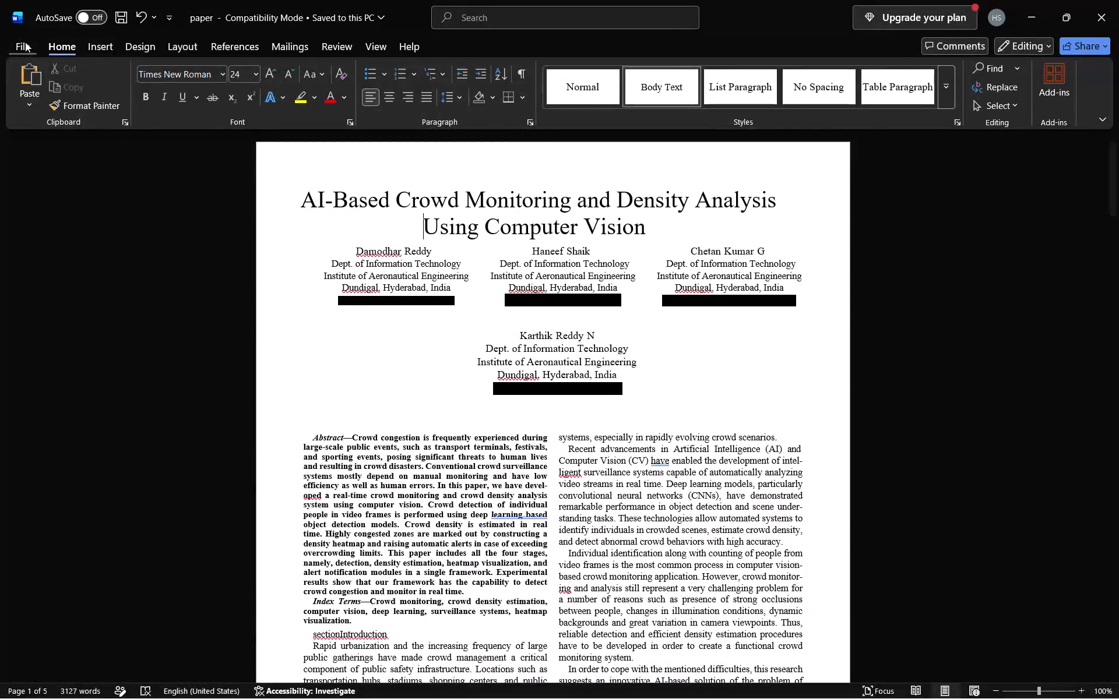
Open a copy of the recent document "paper" in Word.
click(25, 42)
right_click(173, 366)
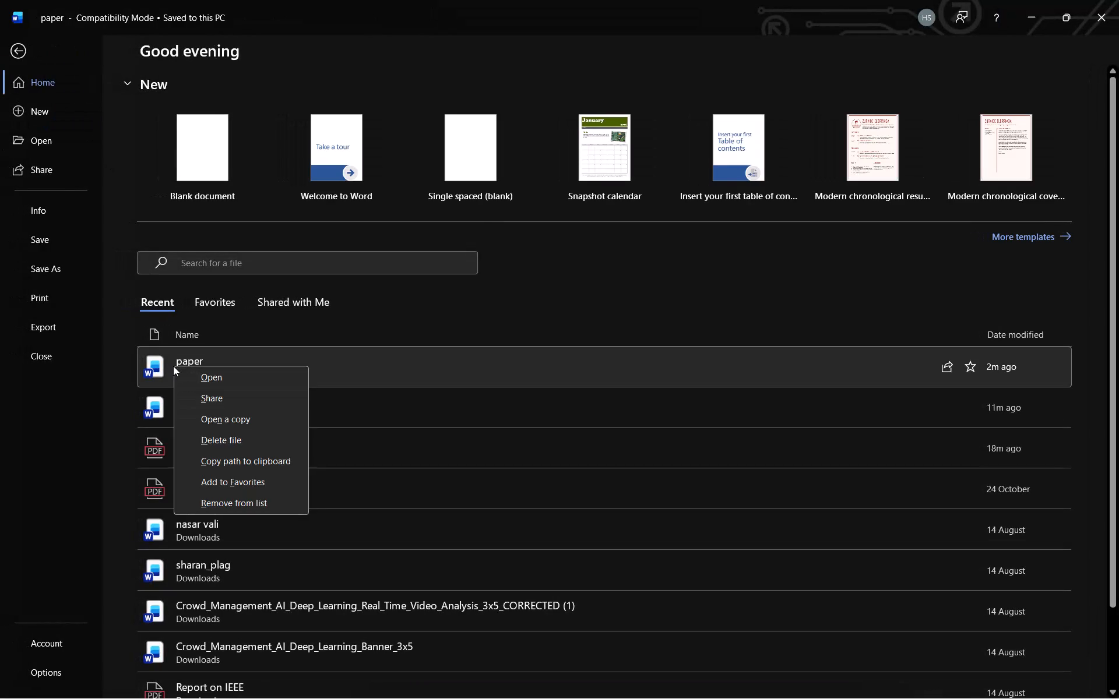
click(245, 421)
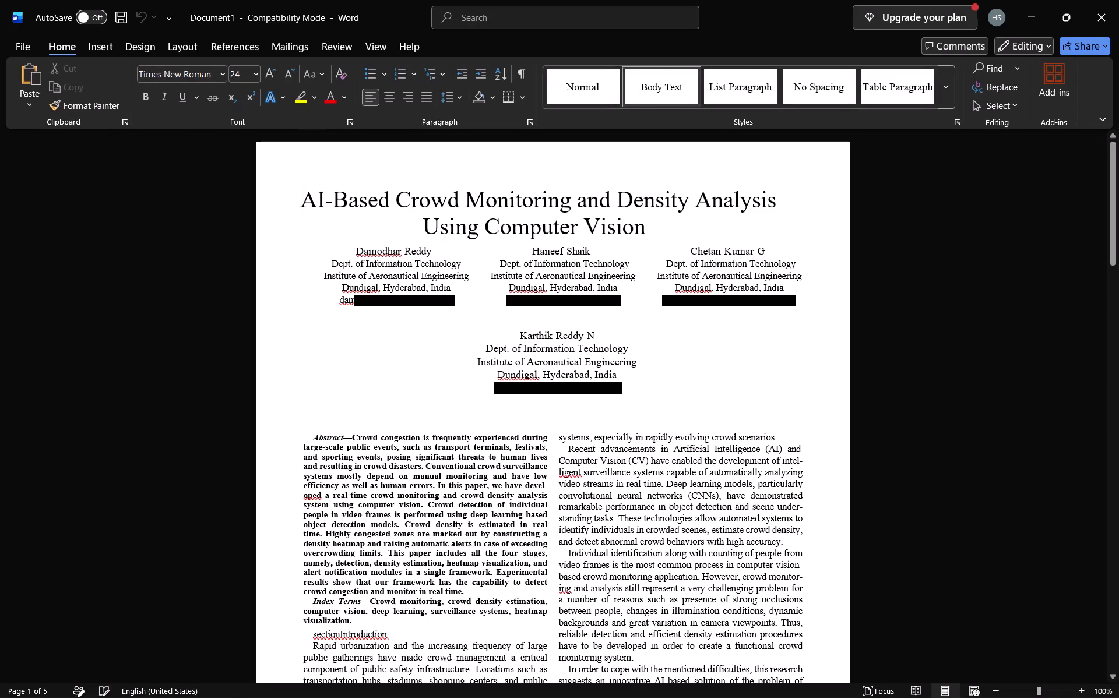
Save the copy to the Downloads folder as a PDF named finalpaper.
key(ctrl+s)
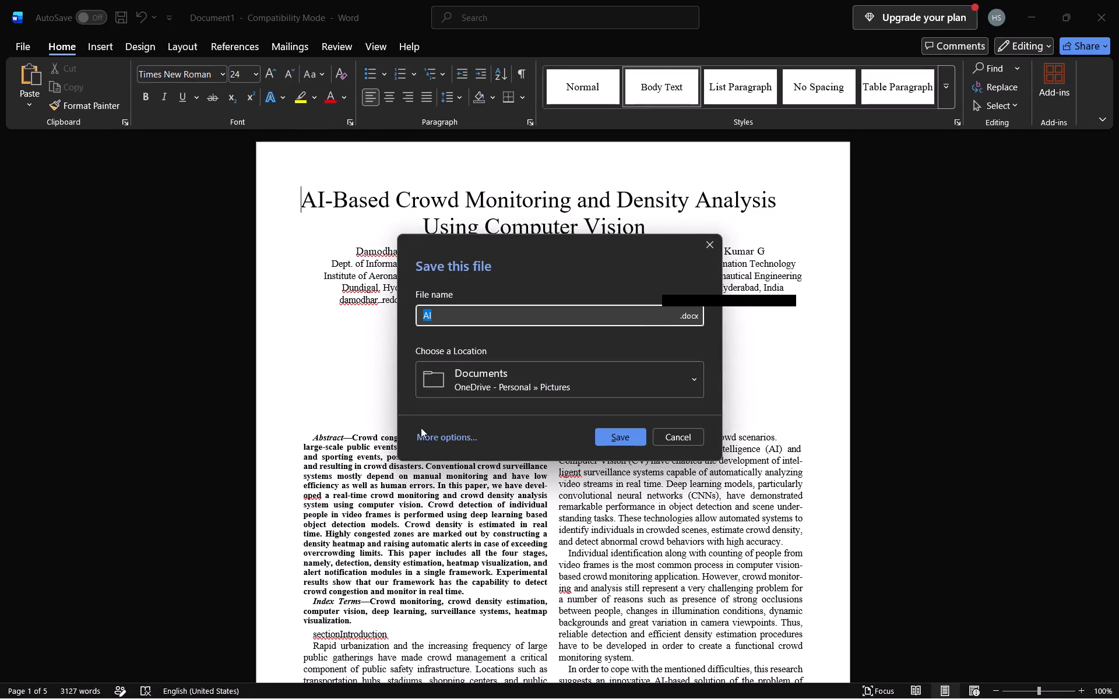
click(421, 428)
click(419, 433)
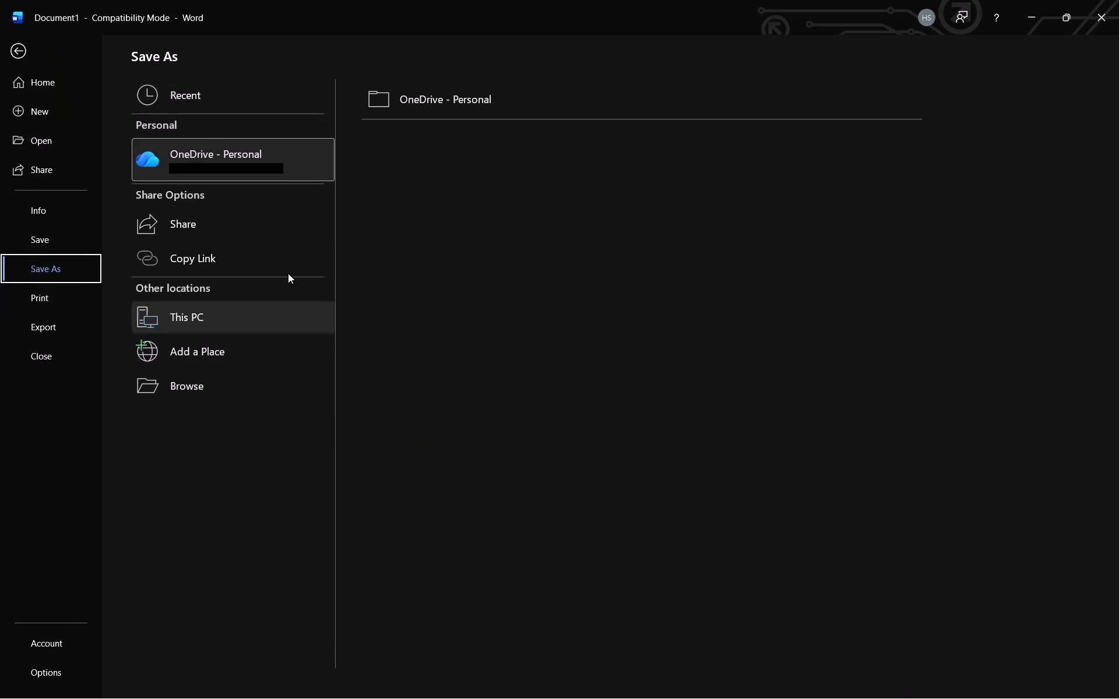
double_click(181, 308)
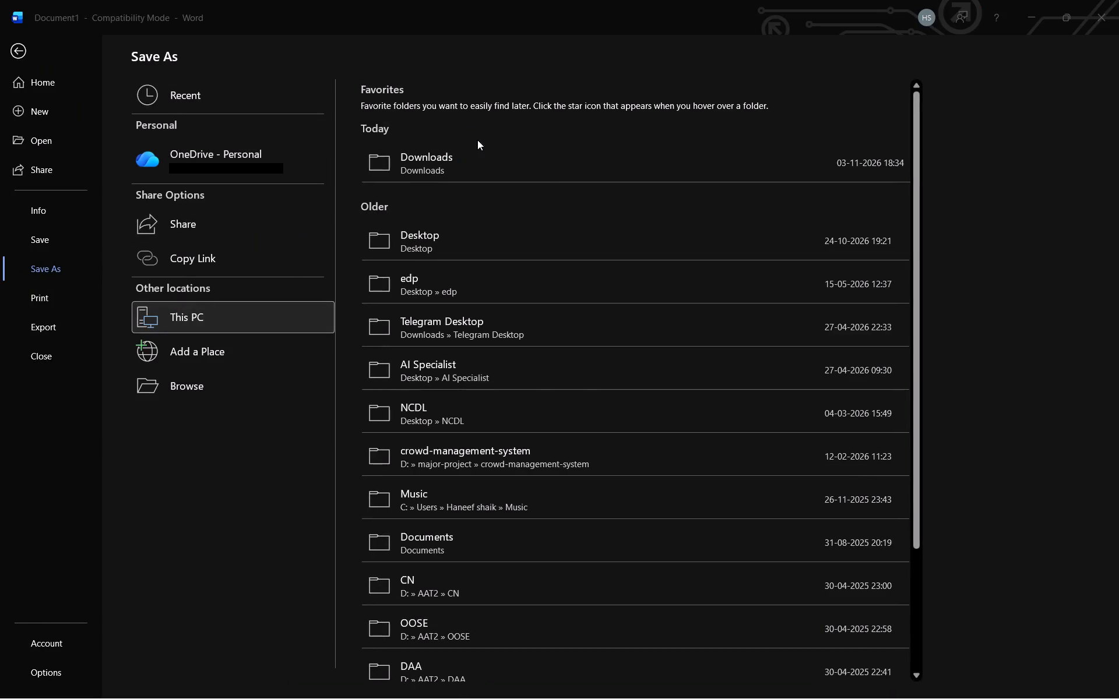
click(542, 17)
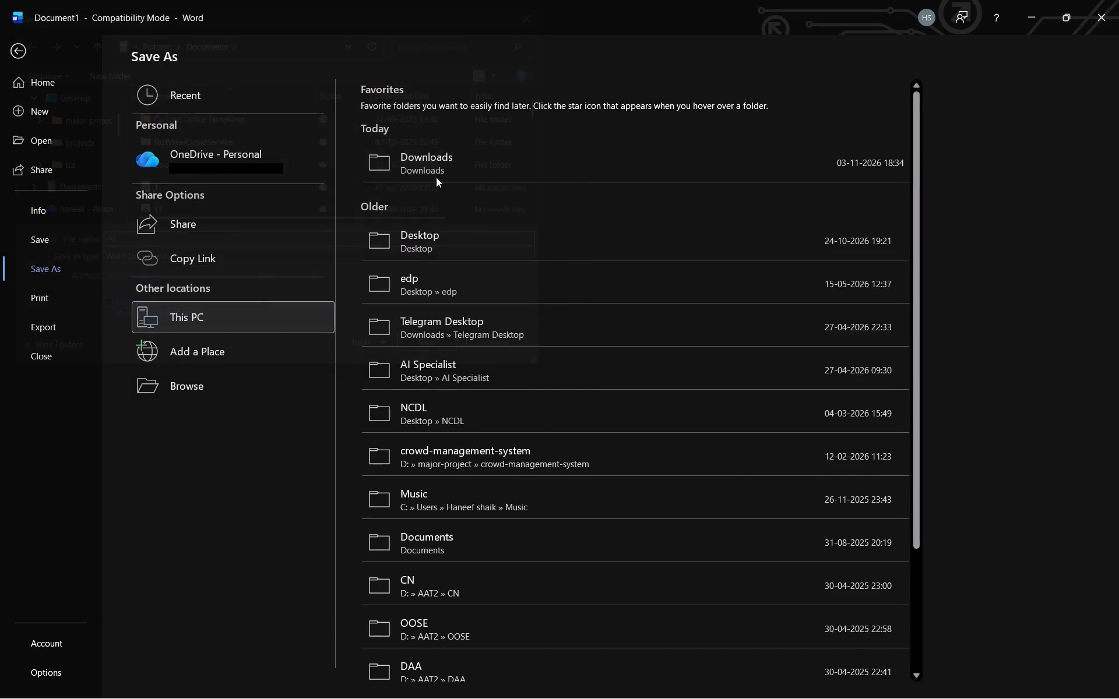
double_click(441, 161)
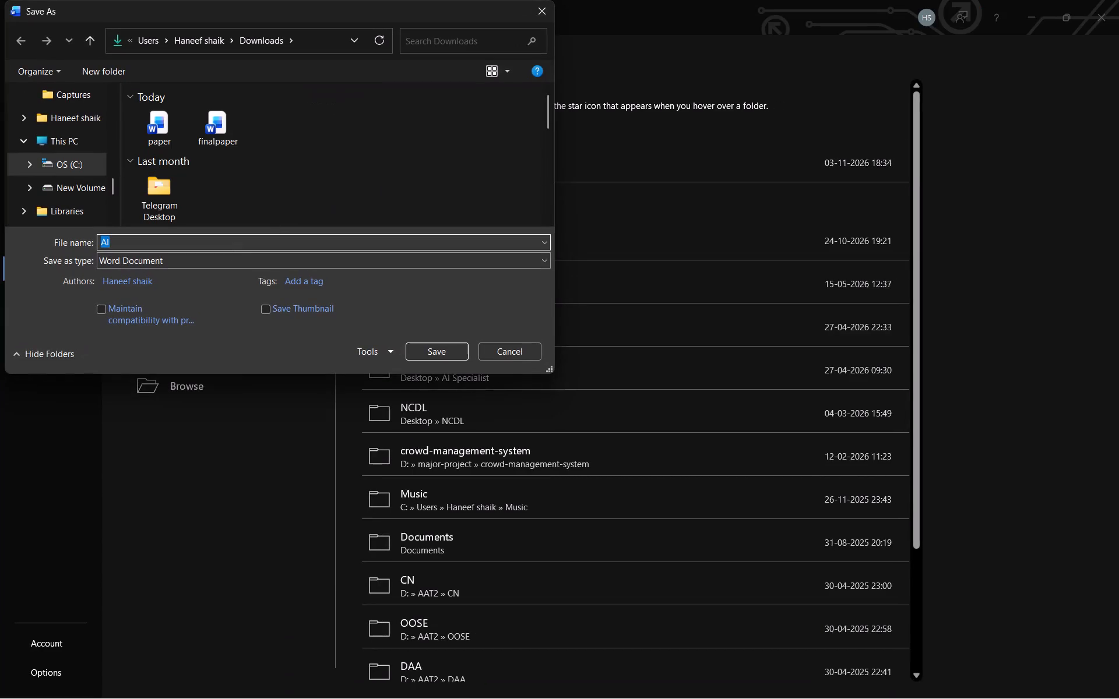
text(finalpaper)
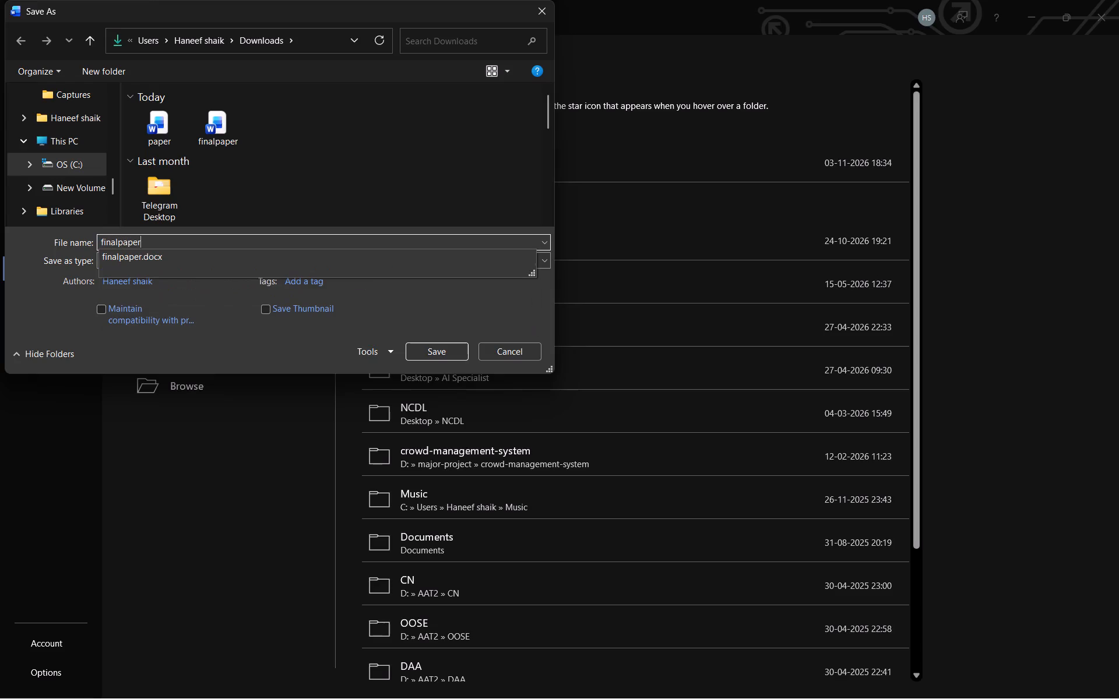
click(404, 144)
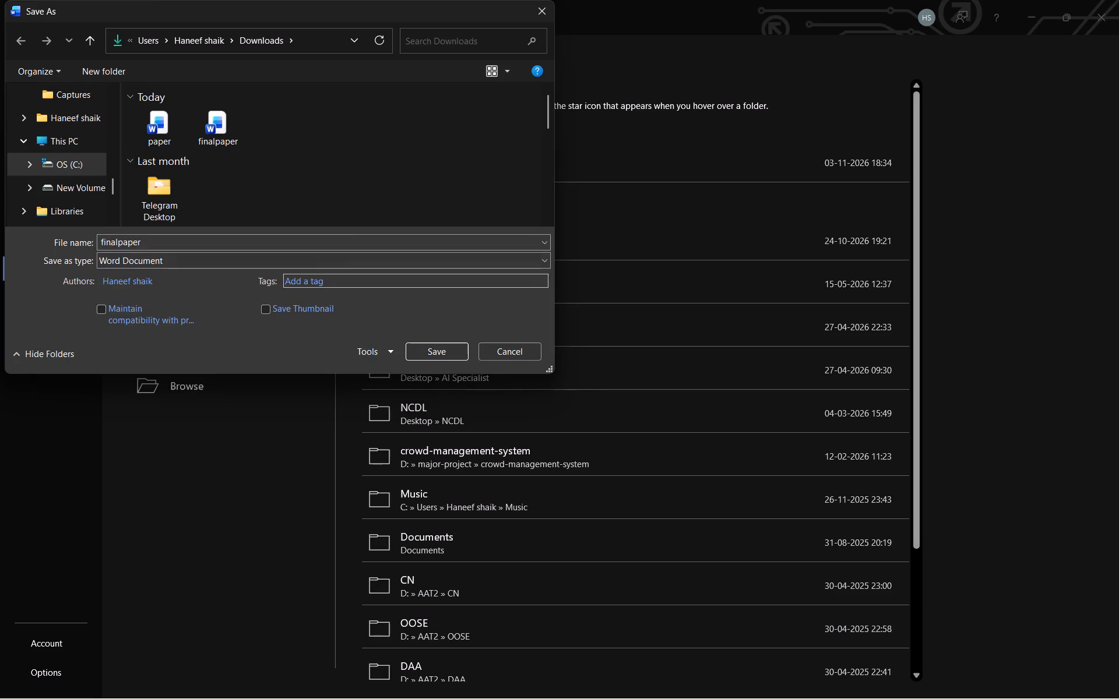
click(335, 260)
click(192, 350)
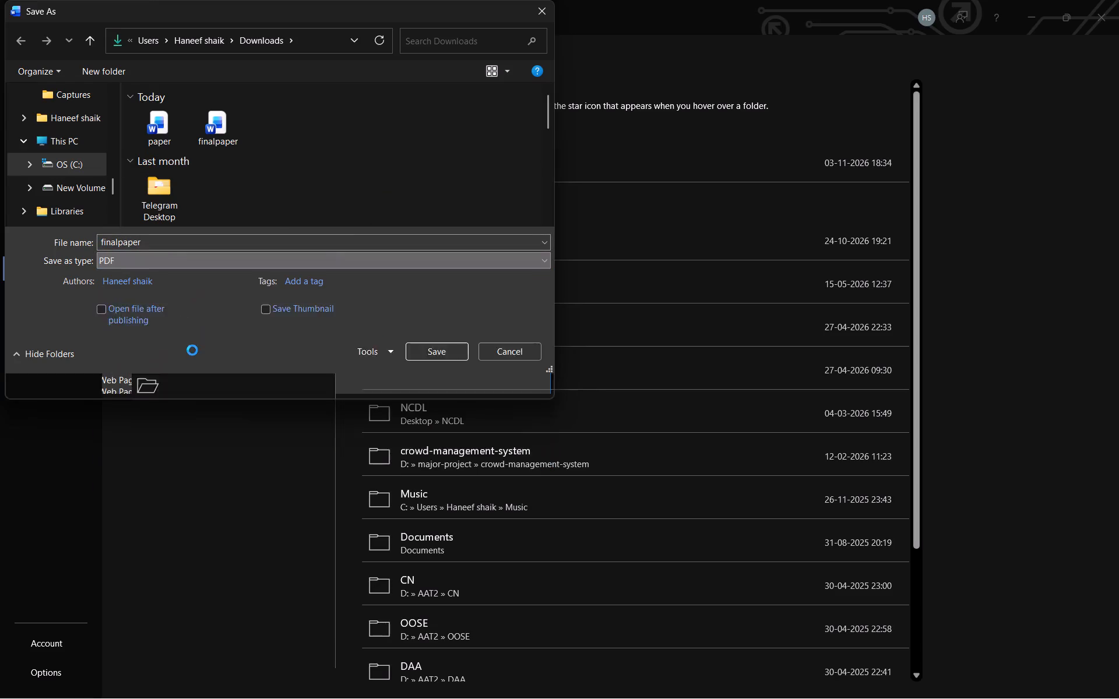
click(429, 377)
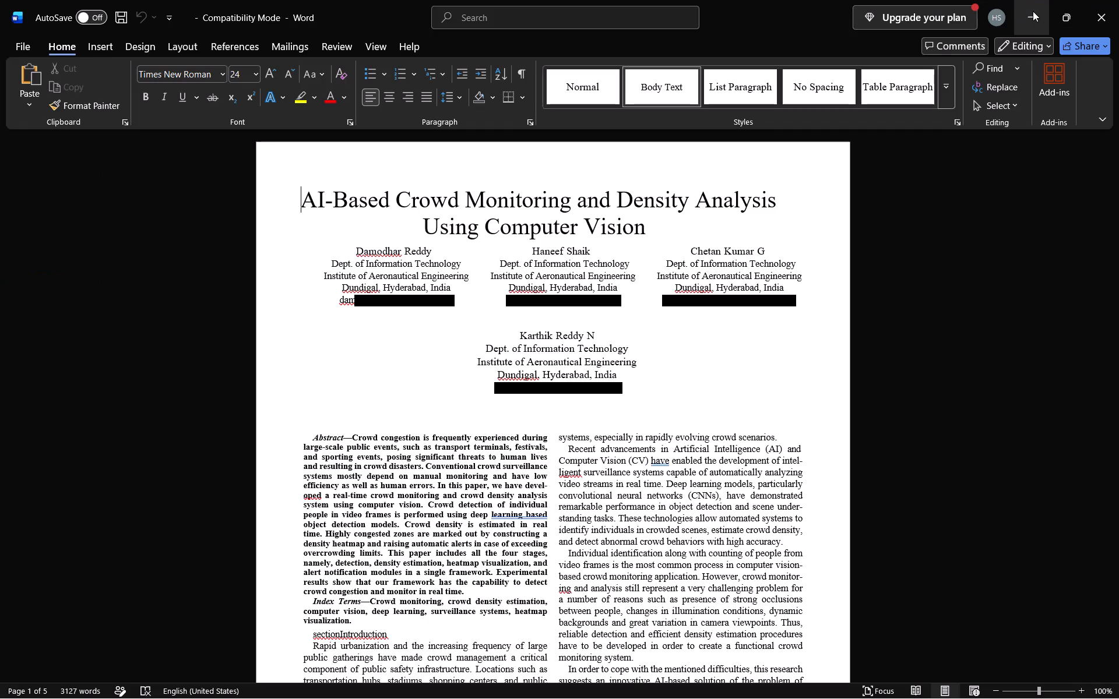
Close the document copy without saving it as a Word file, and close the original paper document.
click(1106, 1)
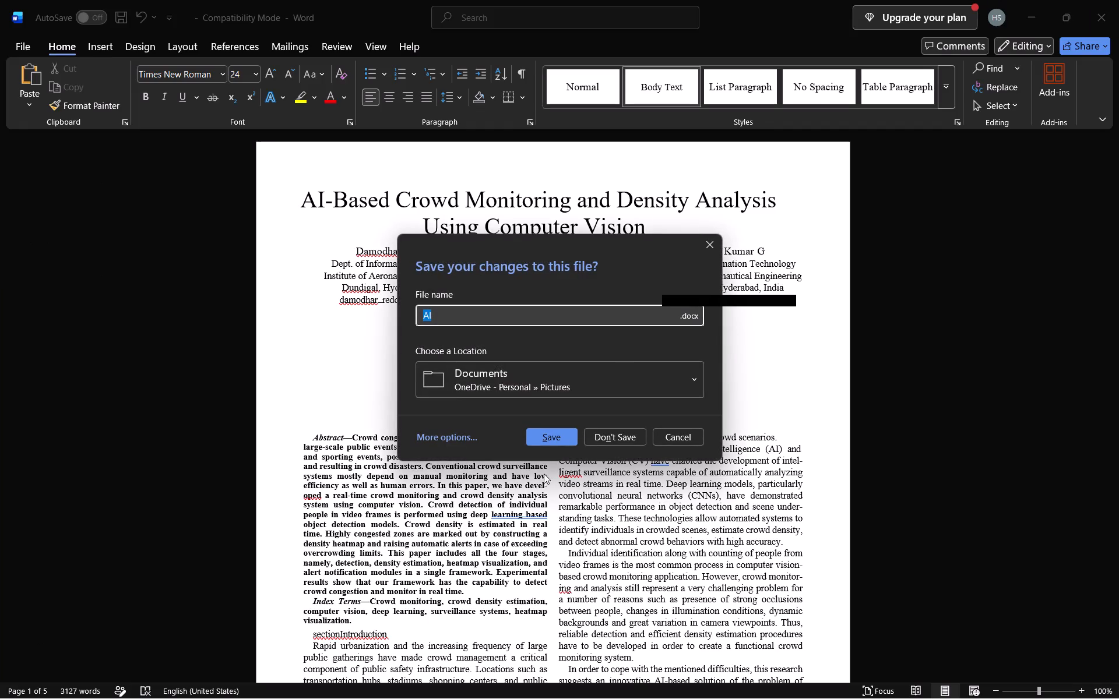
click(617, 444)
click(1113, 11)
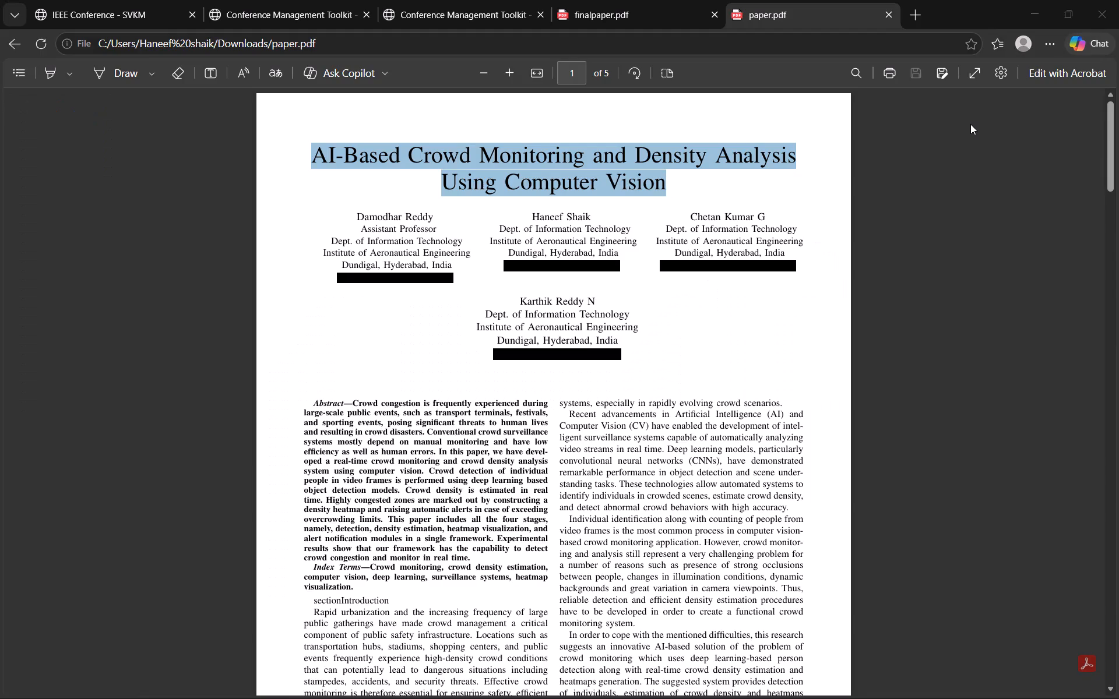
Close the already open finalpaper and paper PDFs and return to the new submission form.
click(608, 0)
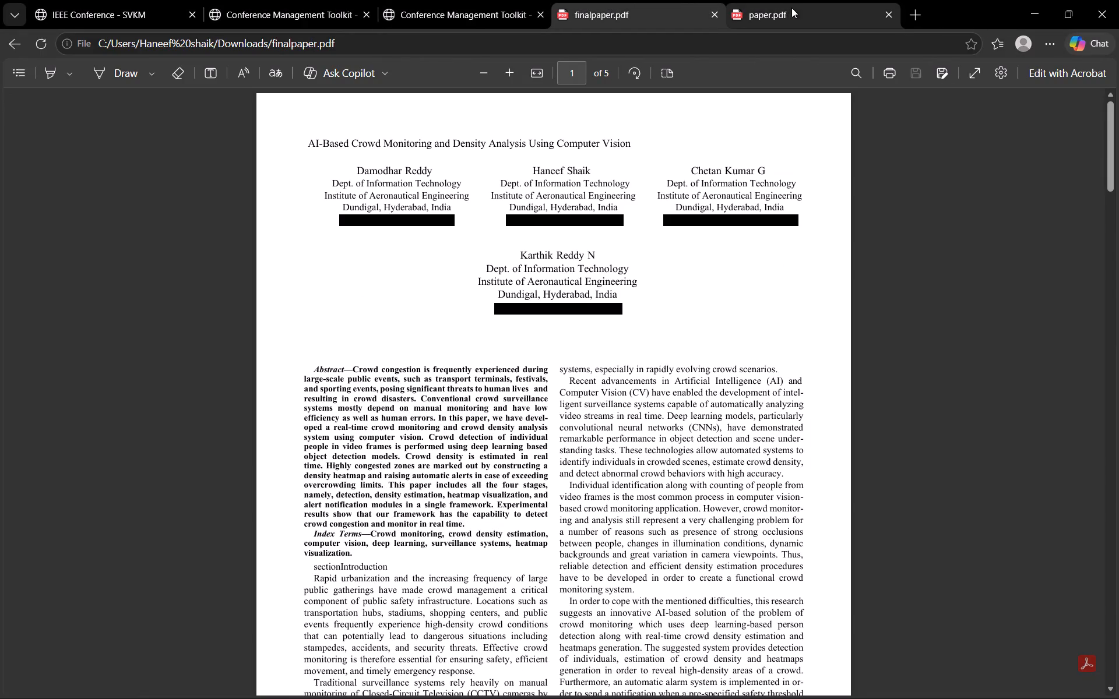
click(716, 13)
click(716, 13)
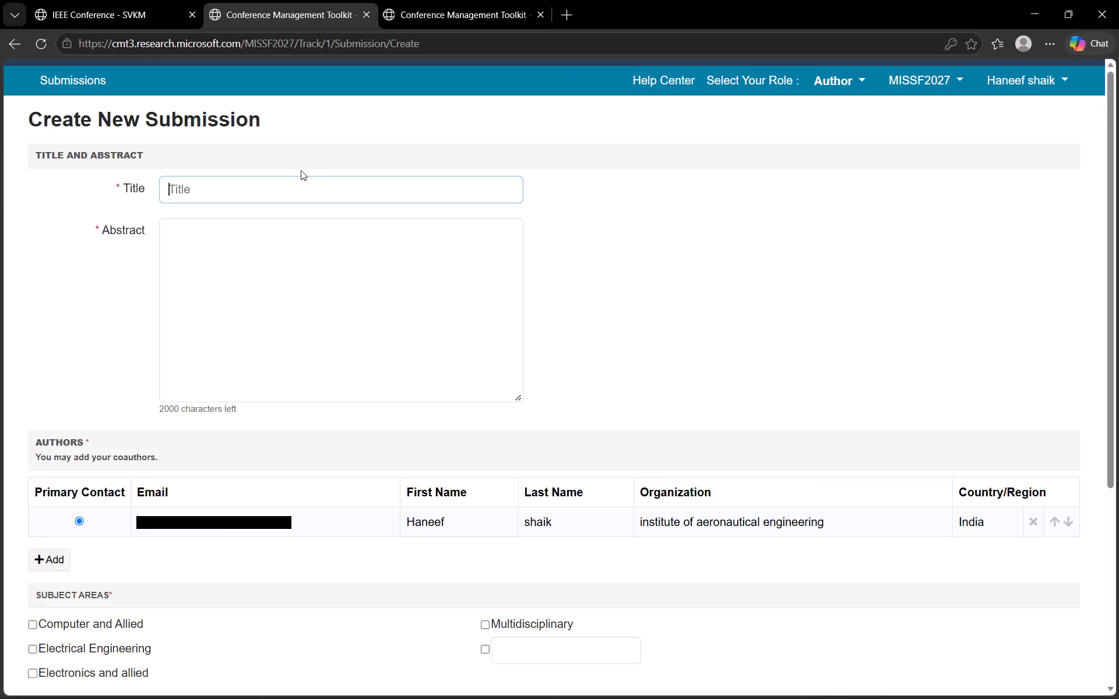
Enter the copied paper title "AI-Based Crowd Monitoring and Density Analysis Using Computer Vision" as the submission title.
key(ctrl+v)
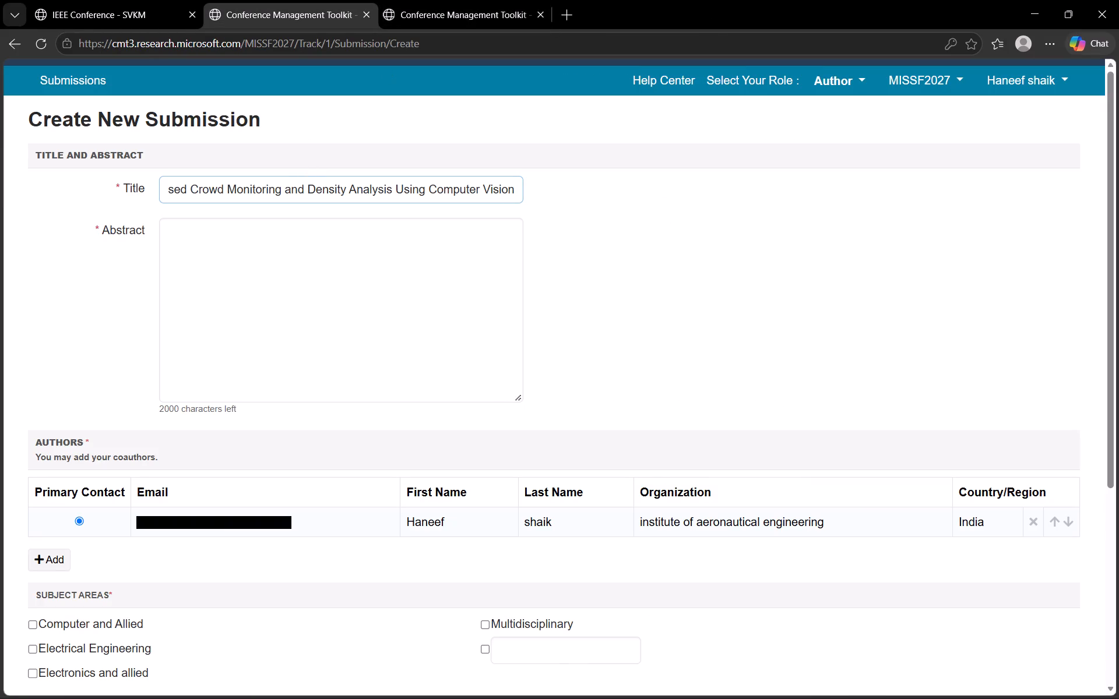
scroll(320, 188, right, 6)
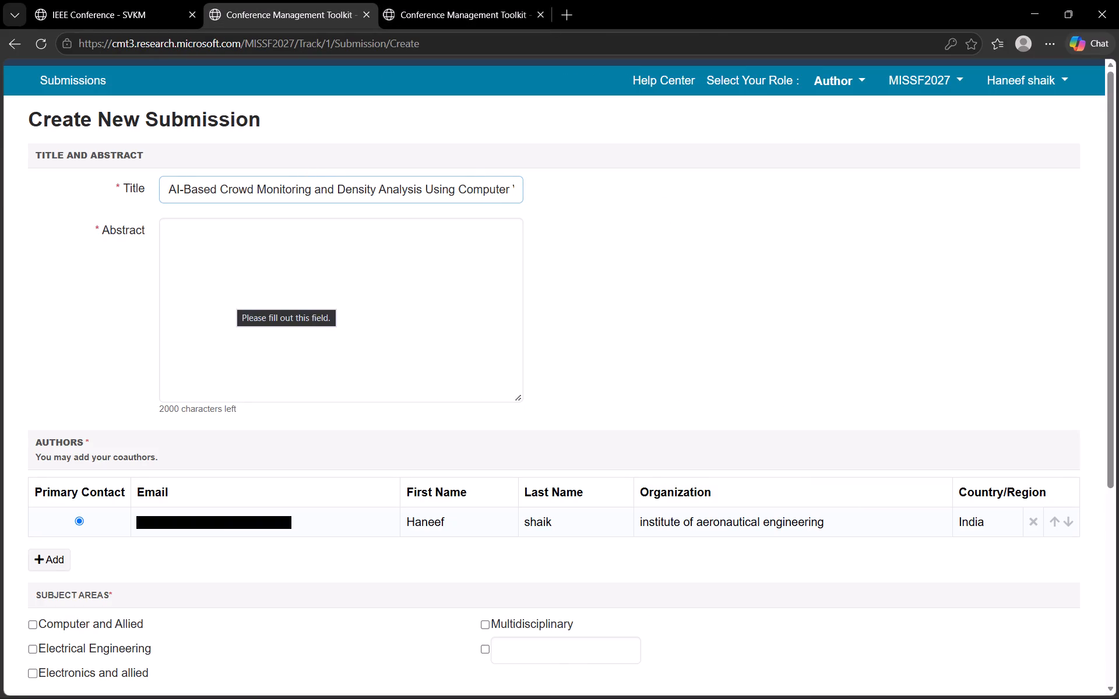
Close the leftover CMT welcome page and keep the submission form open.
key(alt+Tab)
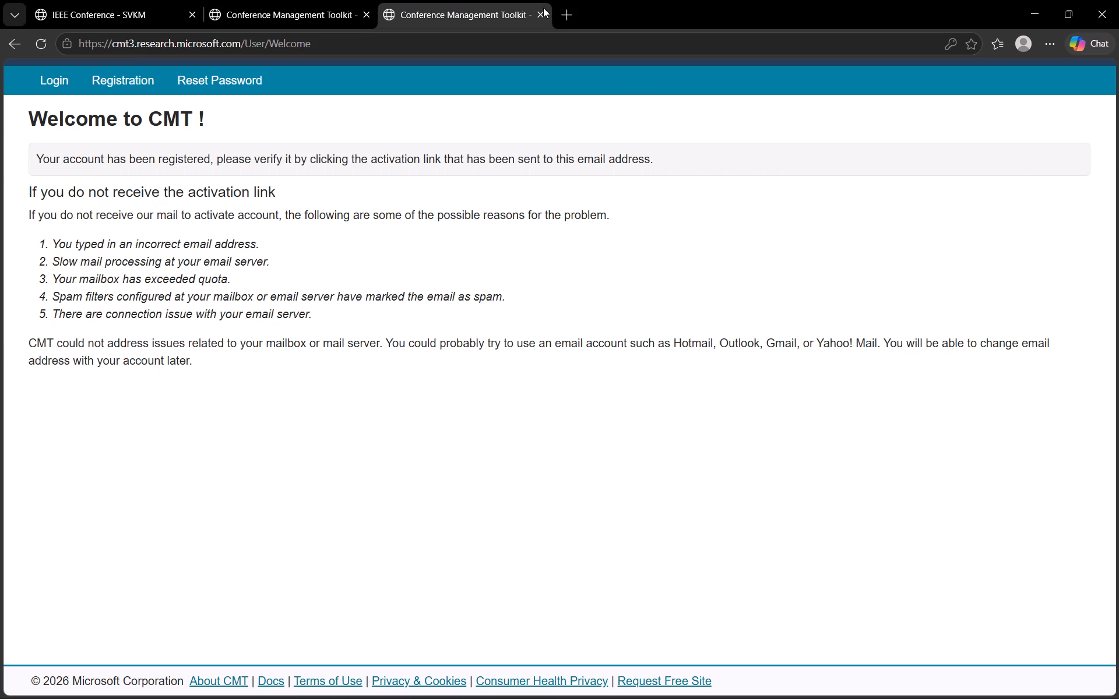
double_click(543, 8)
click(540, 12)
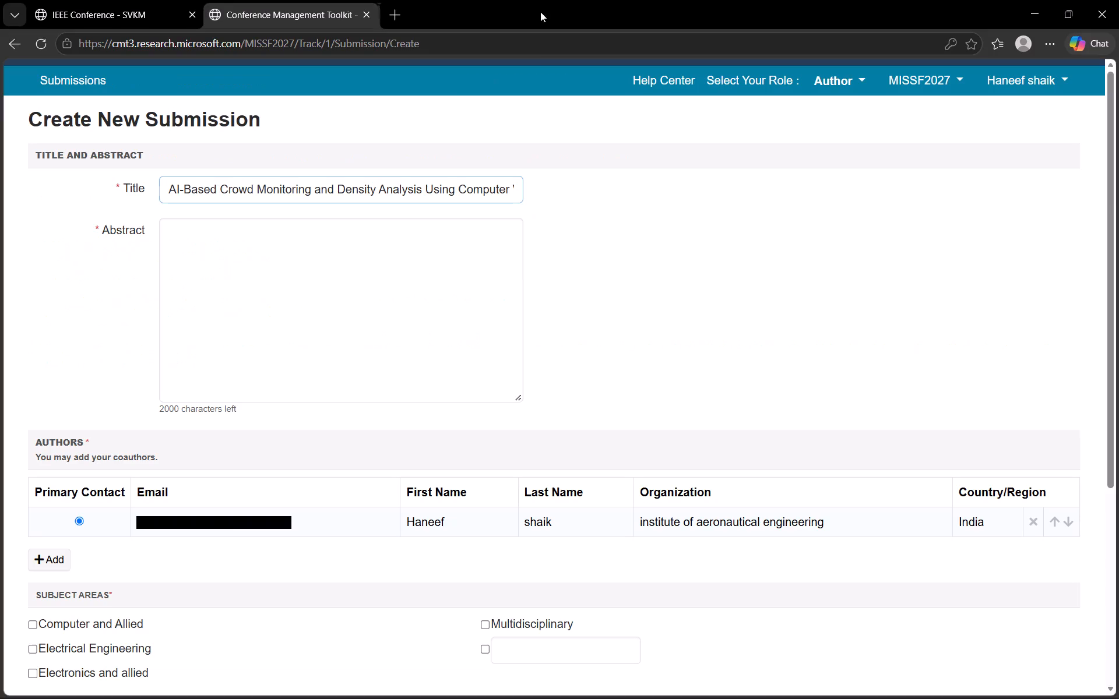
Open the finalpaper PDF from the Downloads folder and copy its abstract text into the submission's Abstract field.
click(478, 693)
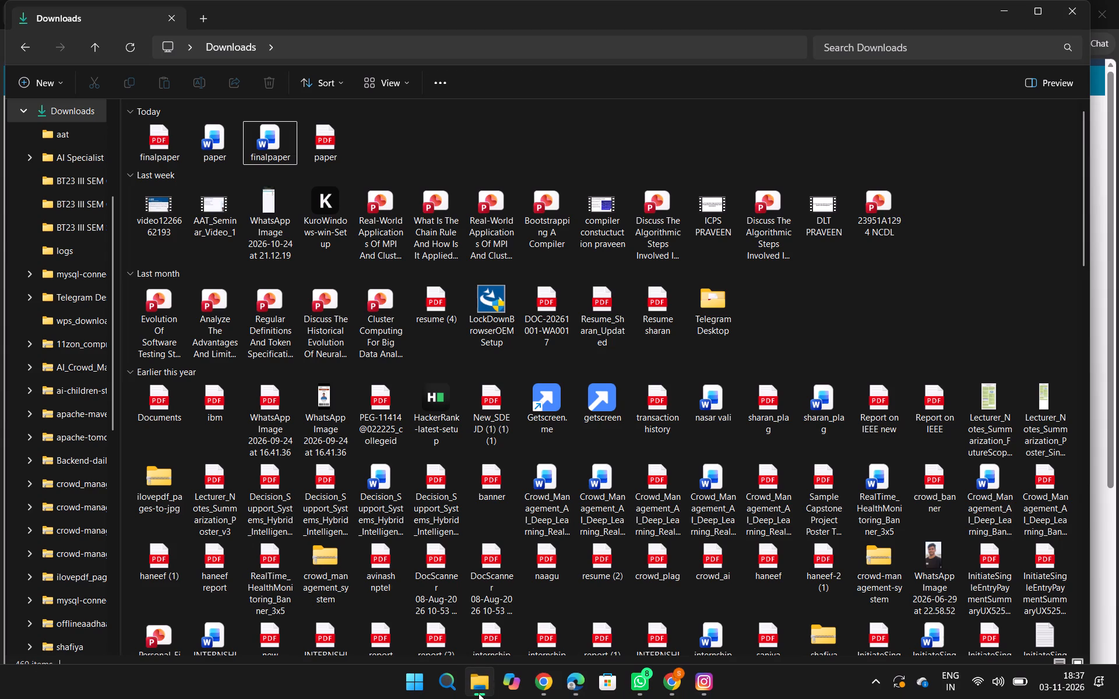
double_click(167, 135)
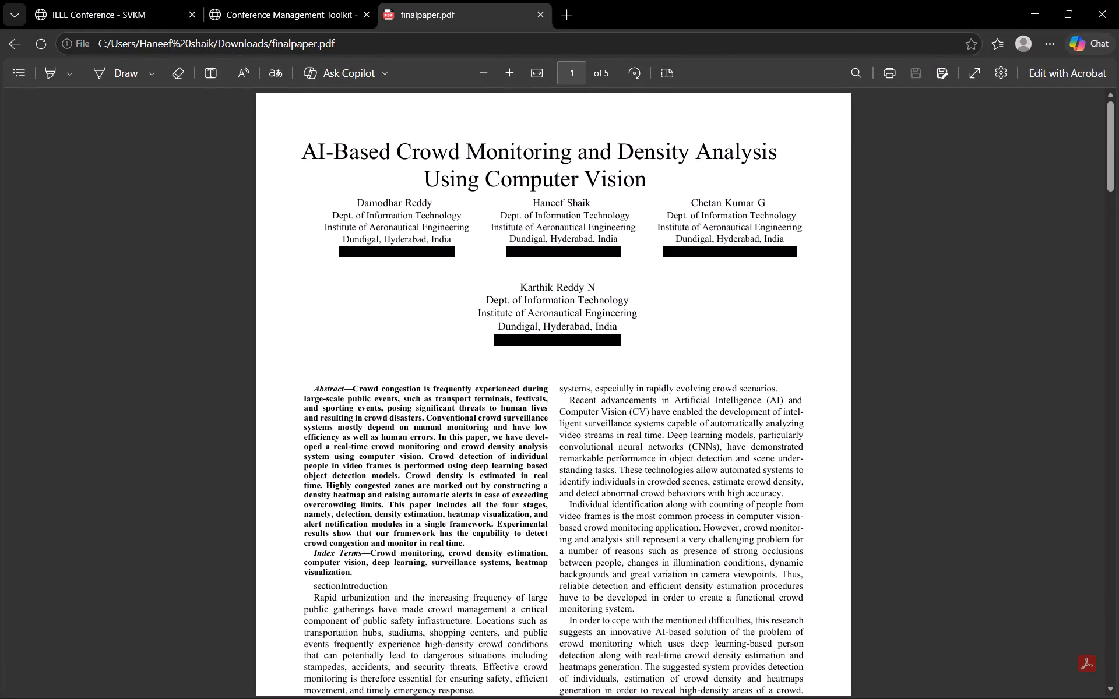
drag(352, 384, 465, 540)
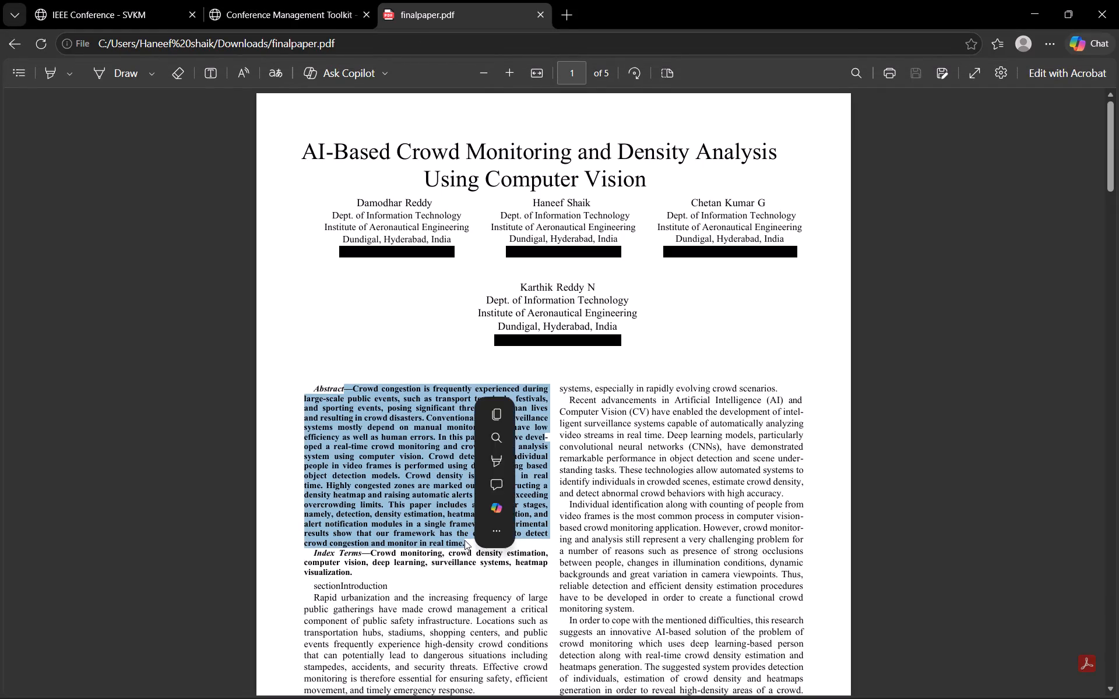
key(ctrl+c)
key(alt+Tab)
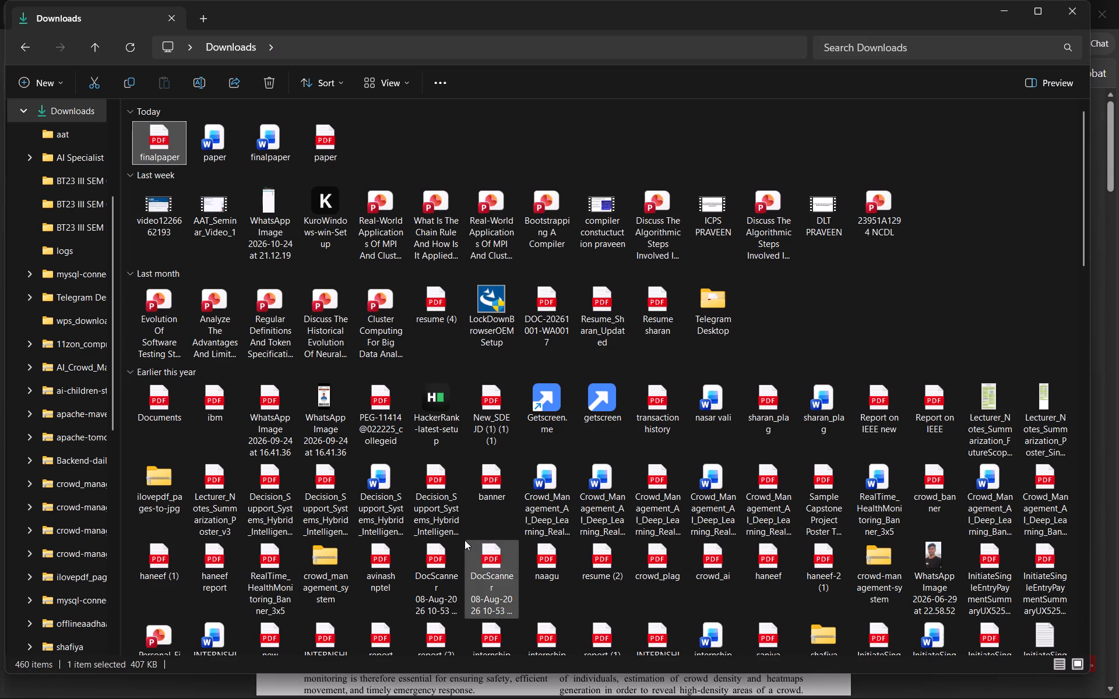
click(1005, 8)
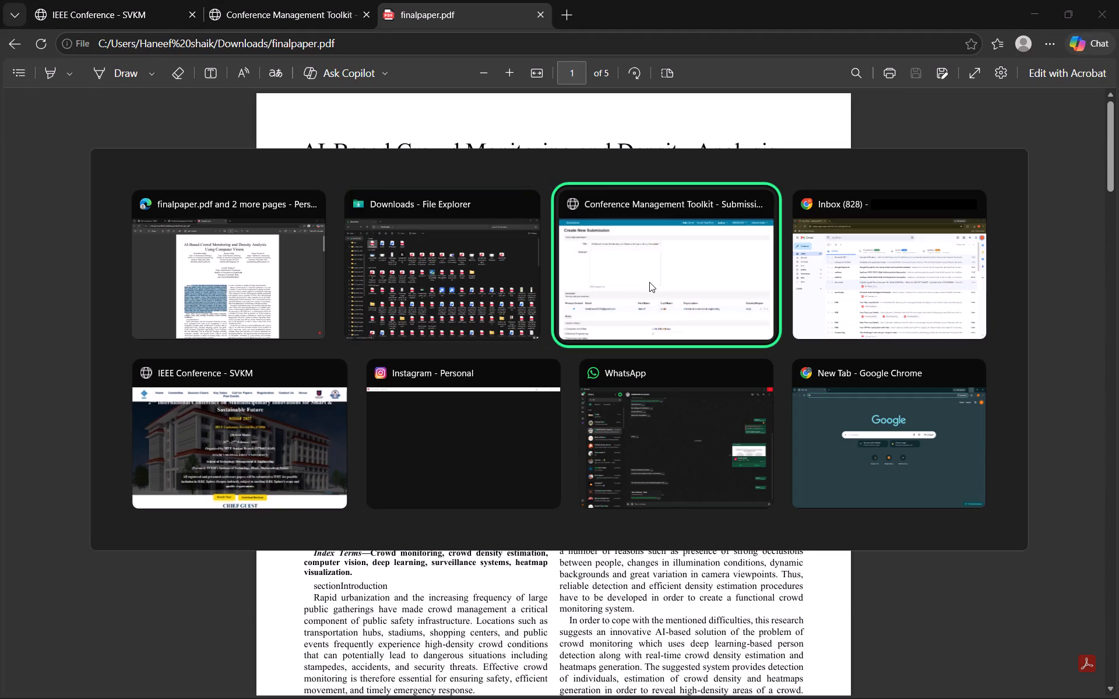
click(376, 292)
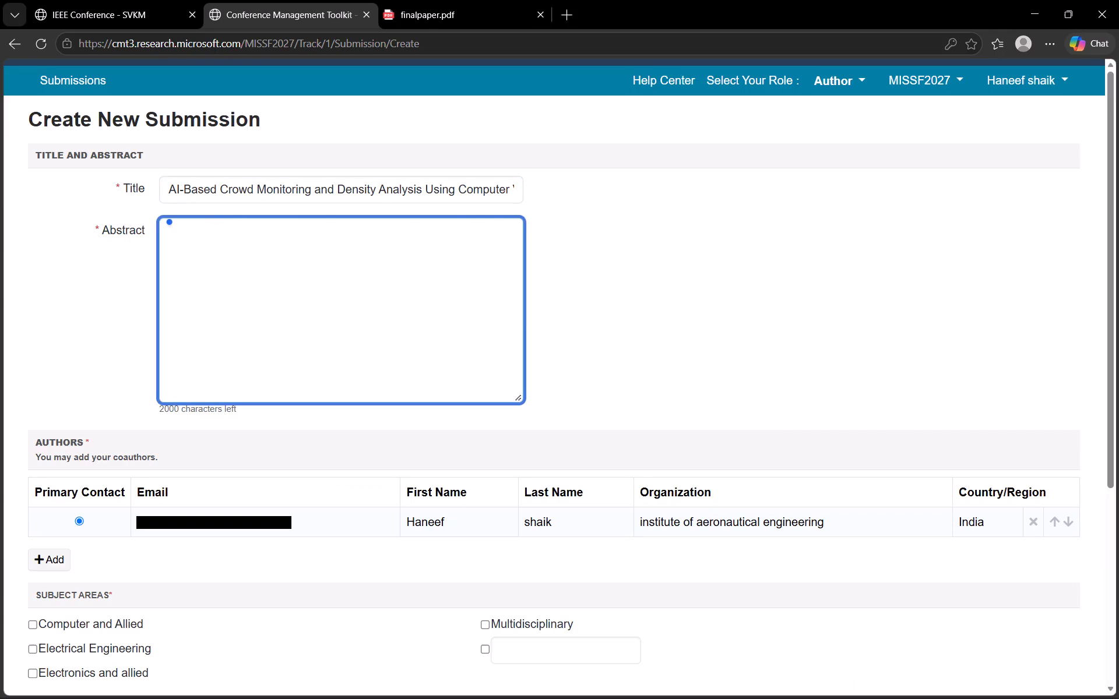
key(ctrl+v)
scroll(376, 292, up, 6)
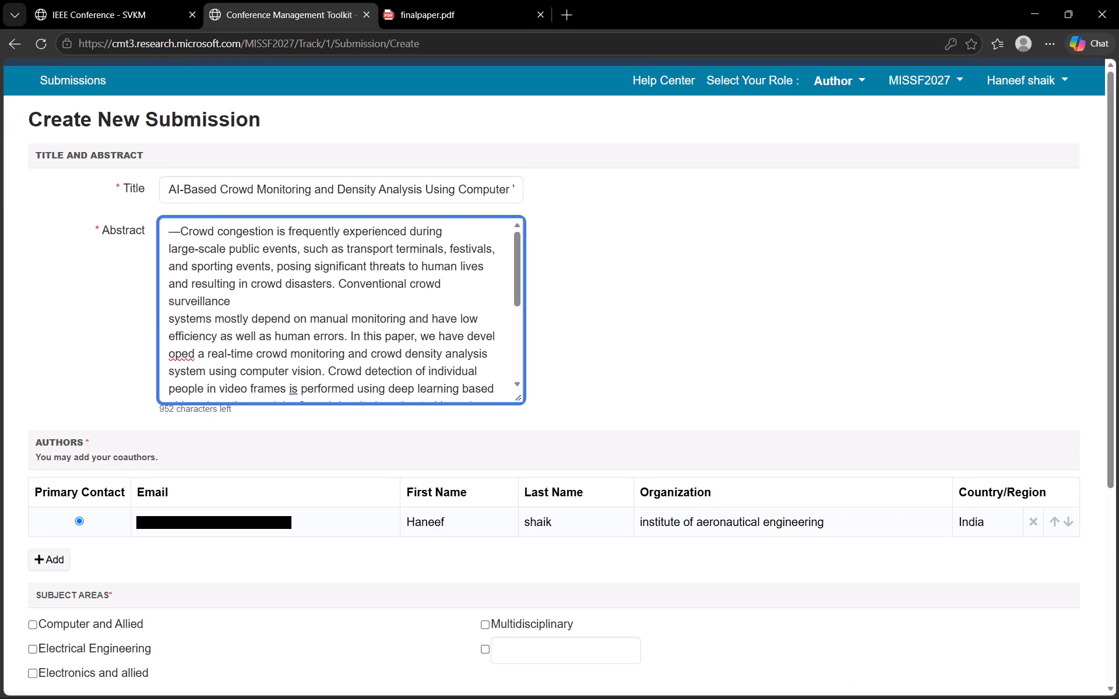
Remove the leading dash before "Crowd congestion" in the abstract and check the text through its end.
click(180, 231)
key(BackSpace)
click(629, 268)
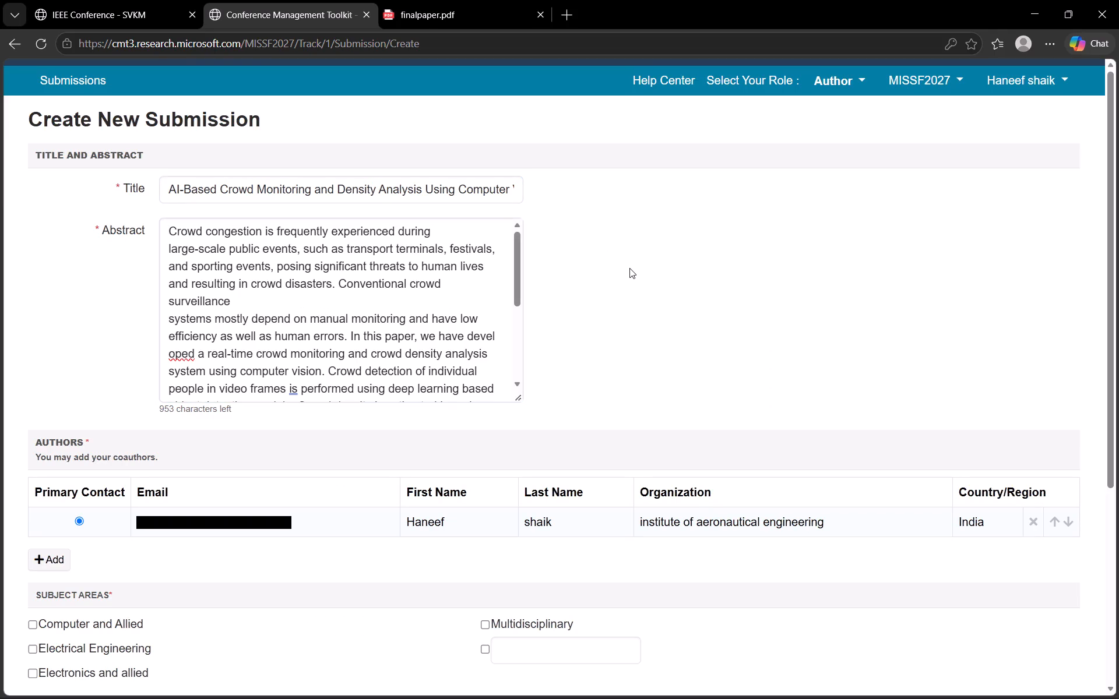
scroll(476, 399, down, 3)
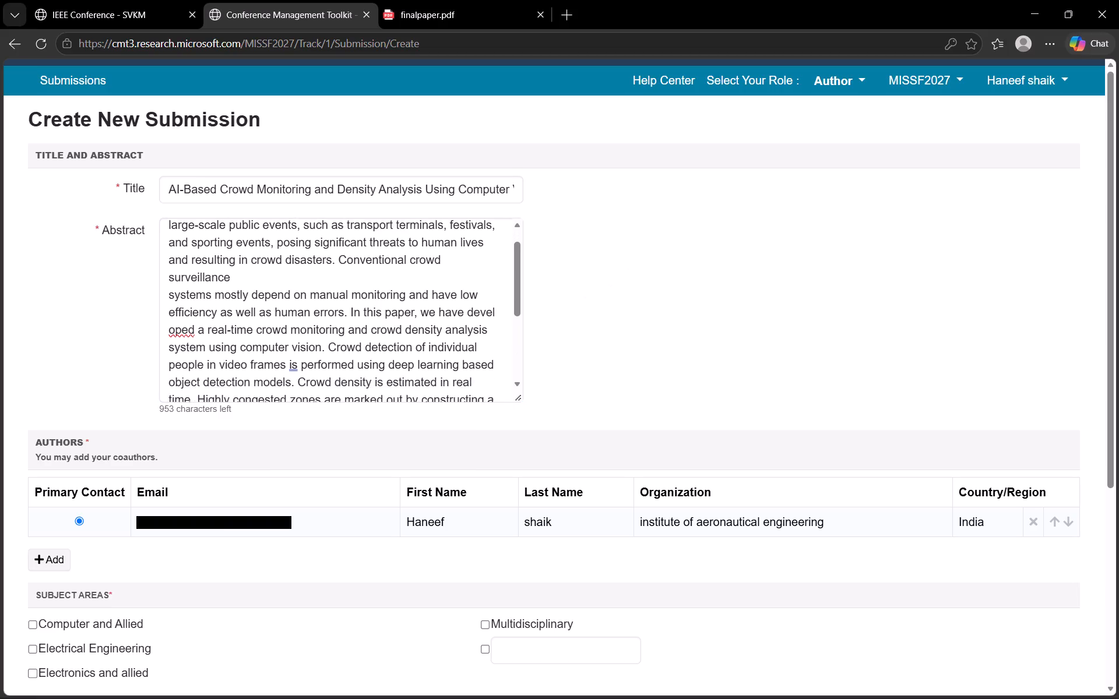
scroll(476, 399, down, 5)
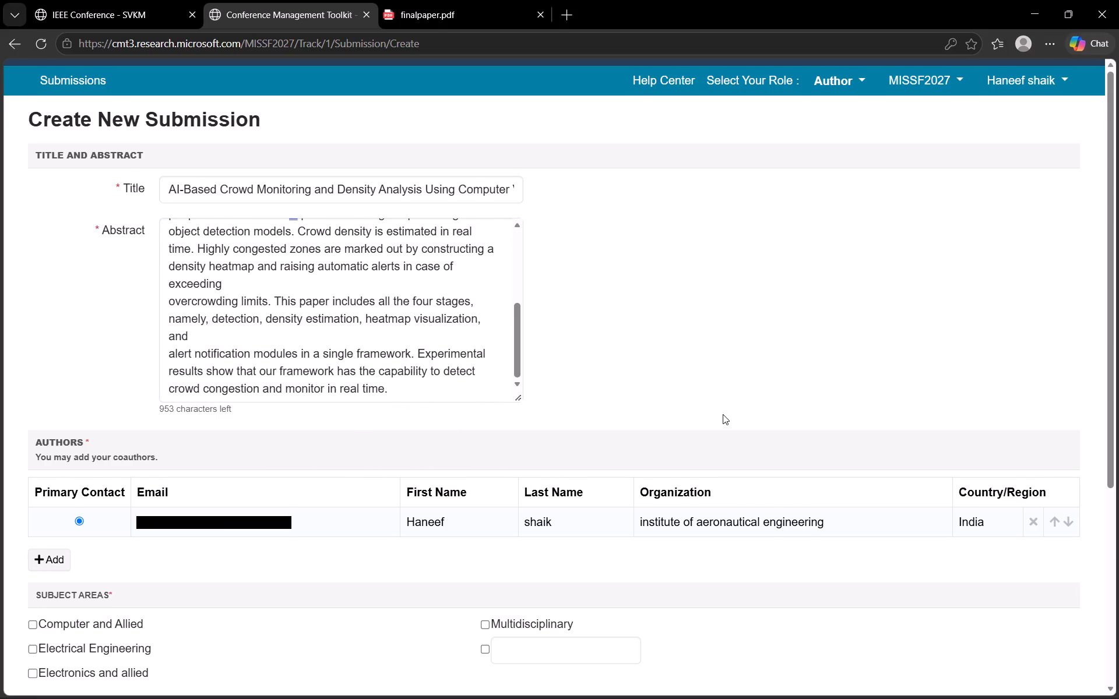
Start a new coauthor entry in the Authors section of the submission form.
scroll(723, 414, down, 2)
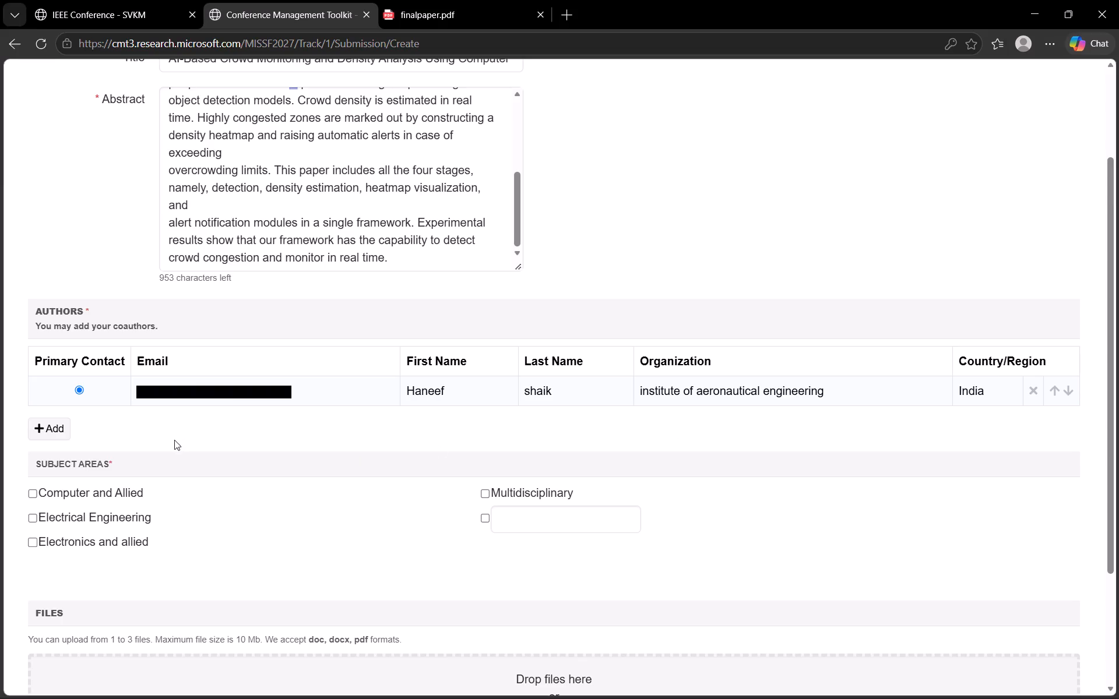
click(56, 428)
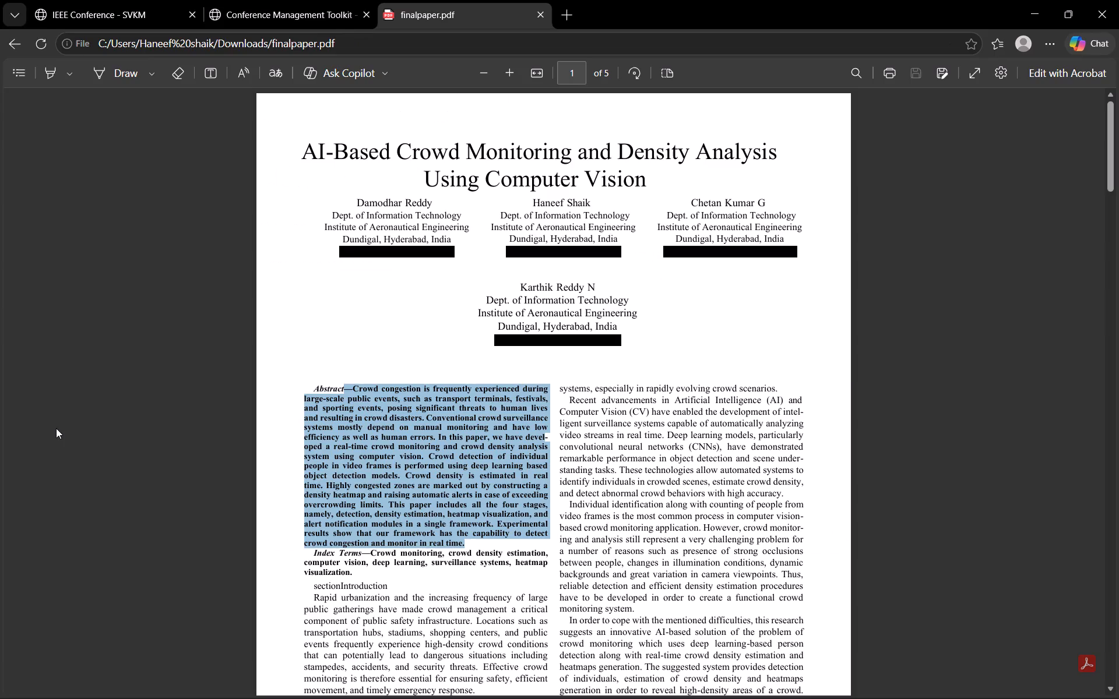
Copy the first-listed author's email address from the finalpaper PDF into the new coauthor's Email field on the submission form.
click(418, 305)
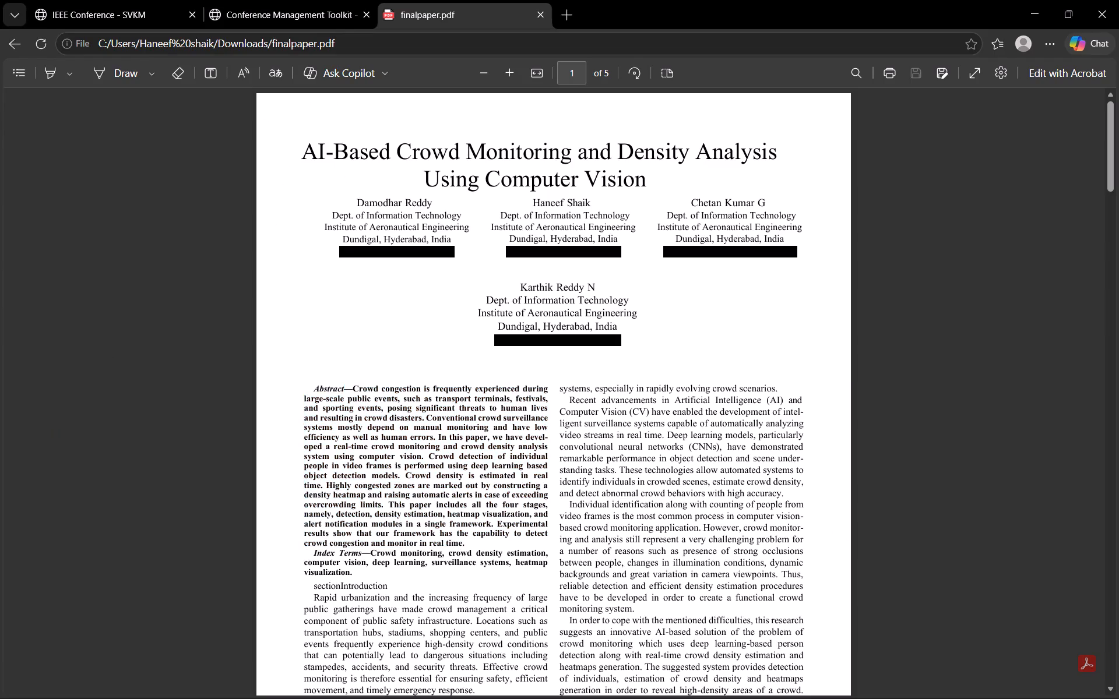
drag(357, 204, 449, 201)
key(ctrl+c)
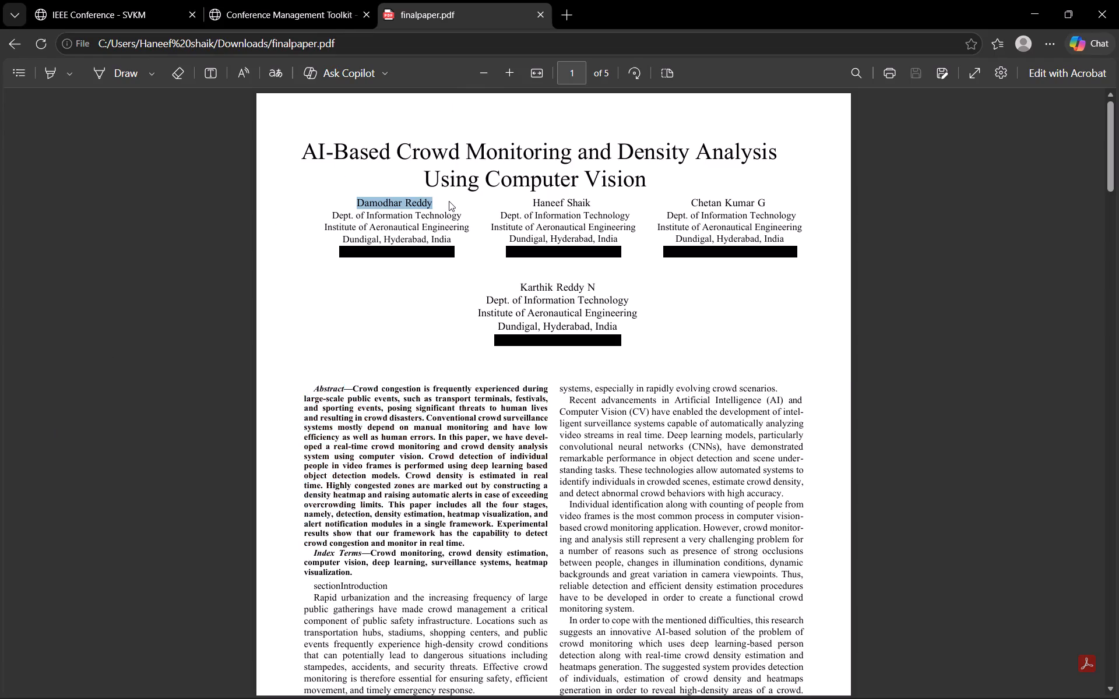
drag(340, 252, 360, 252)
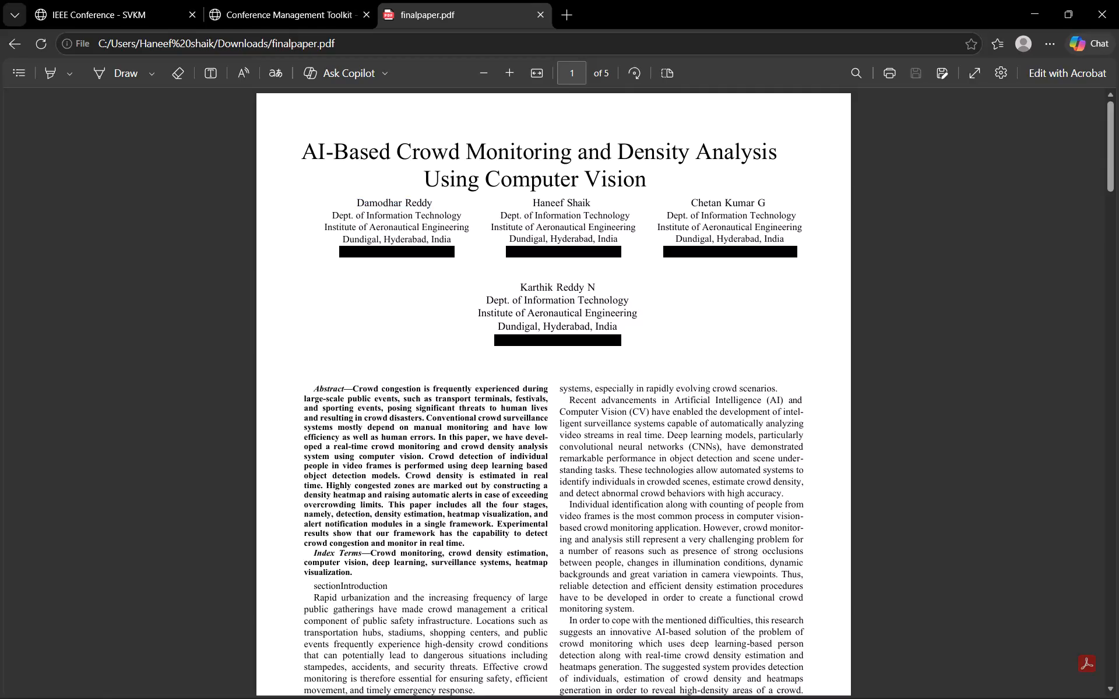
drag(360, 252, 486, 252)
click(486, 252)
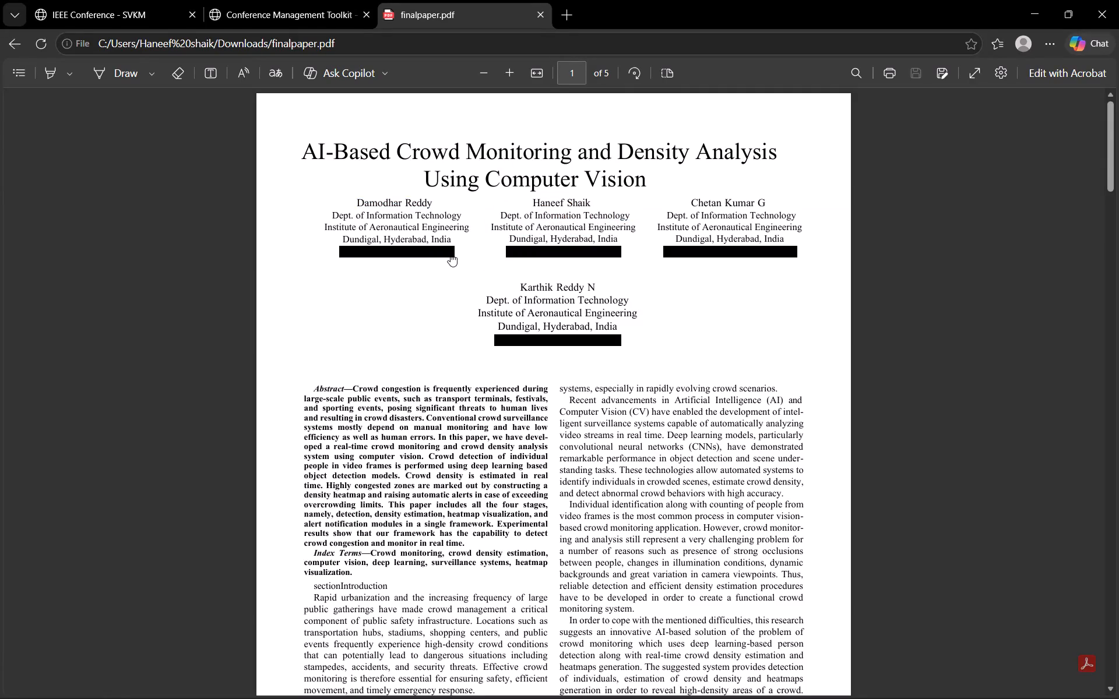
double_click(445, 252)
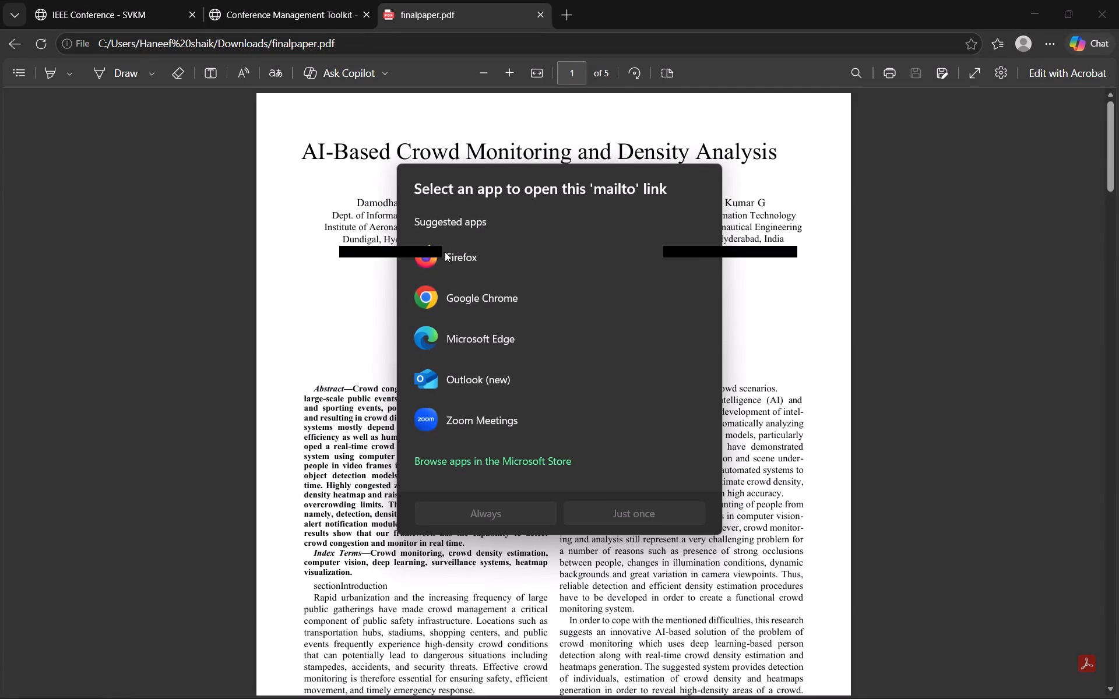
click(317, 257)
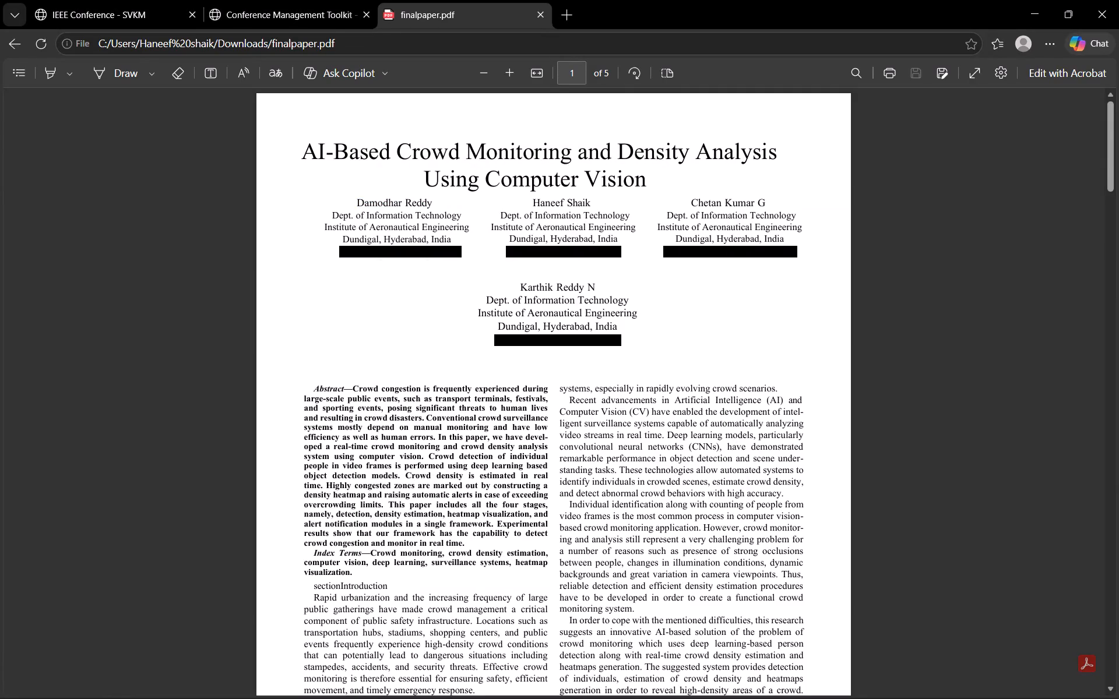
drag(336, 252, 453, 251)
key(ctrl+c)
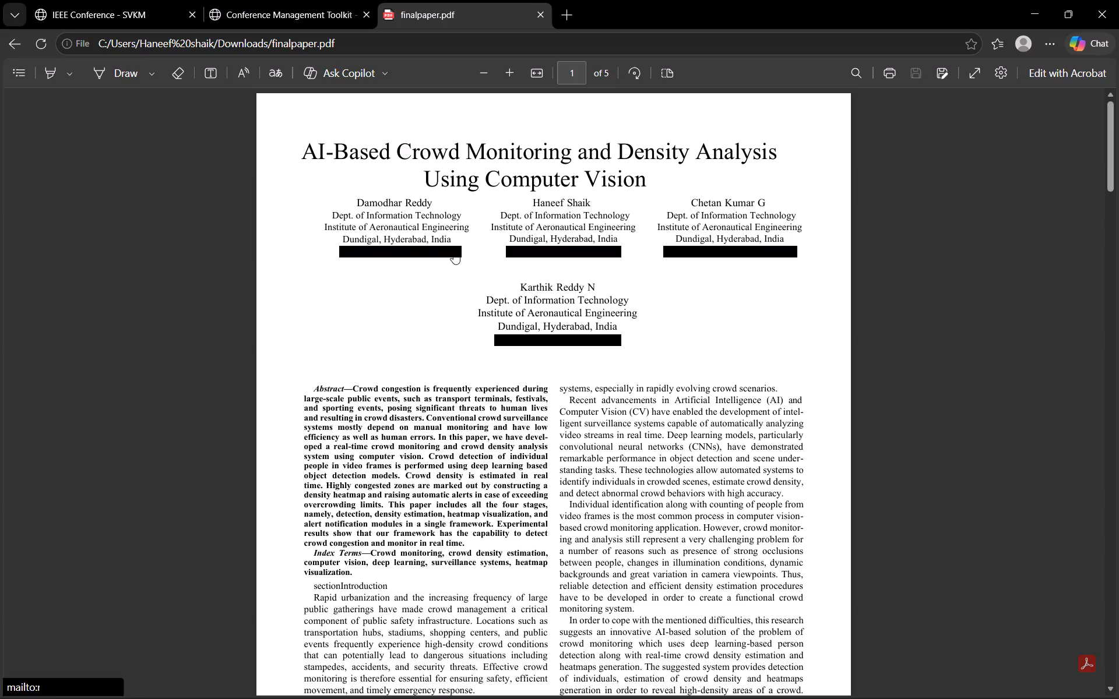
click(262, 0)
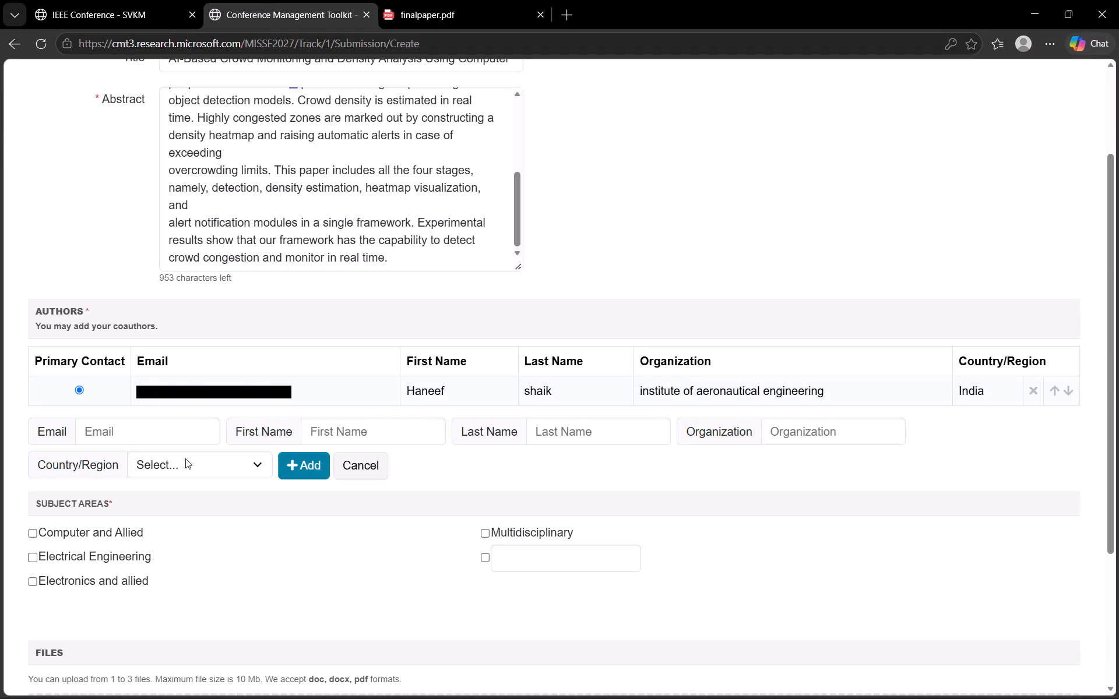
click(178, 425)
key(ctrl+v)
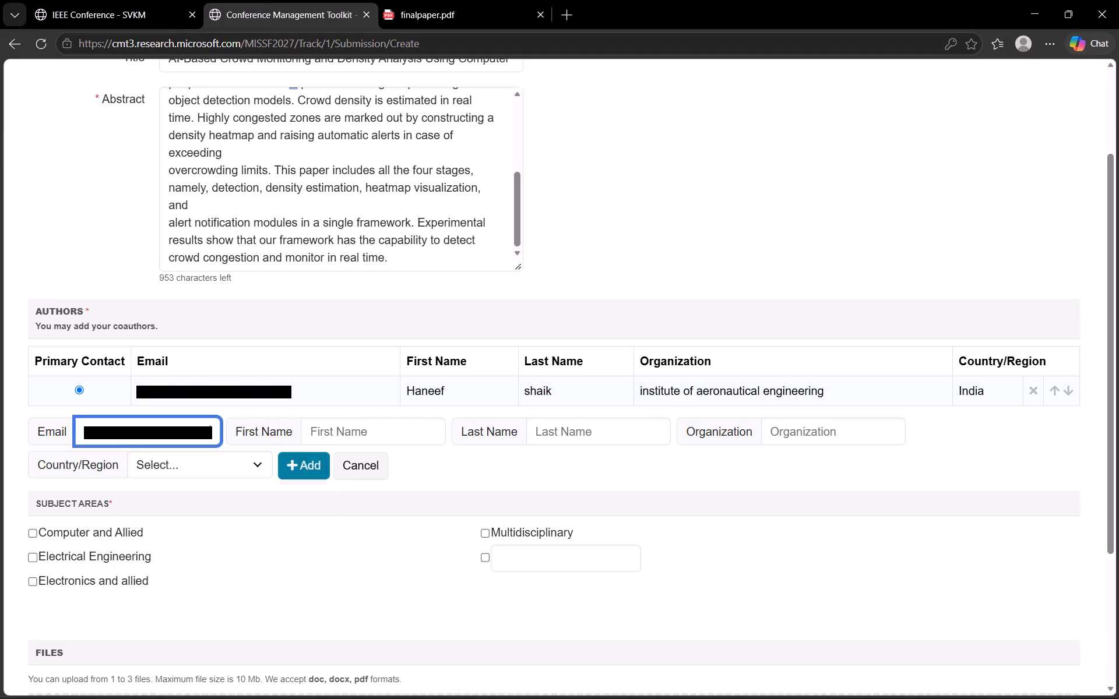
Correct the coauthor's email address by replacing one wrong character near its beginning with an underscore.
click(116, 433)
key(BackSpace)
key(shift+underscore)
Fill in the coauthor's first and last name as given for the first-listed author in the finalpaper PDF.
click(390, 434)
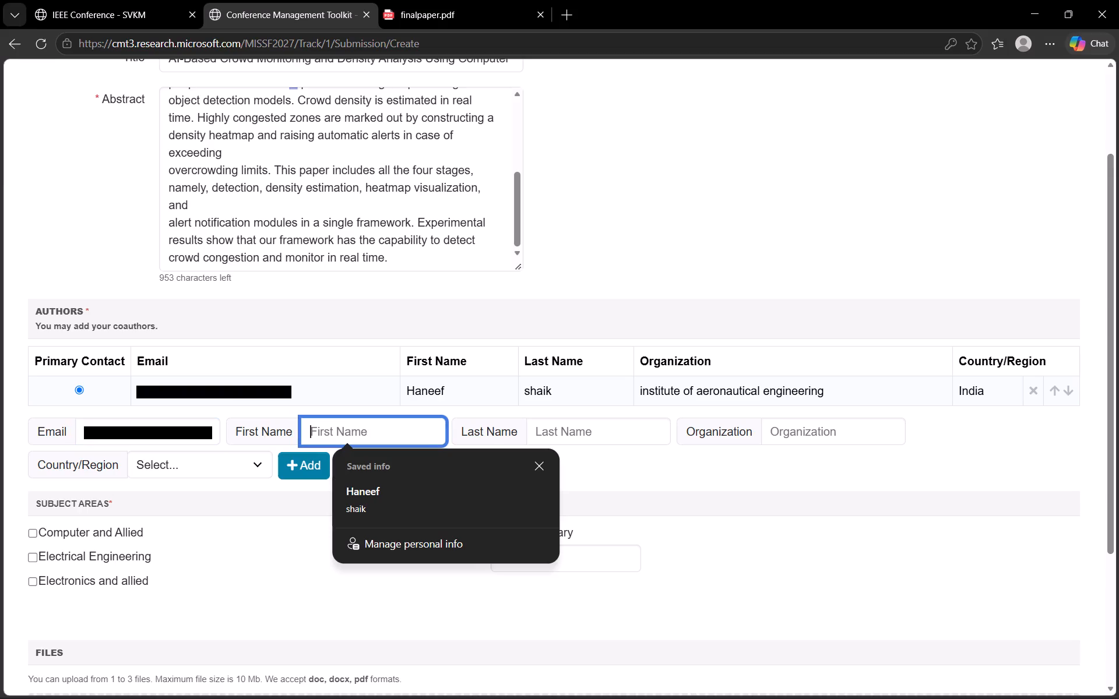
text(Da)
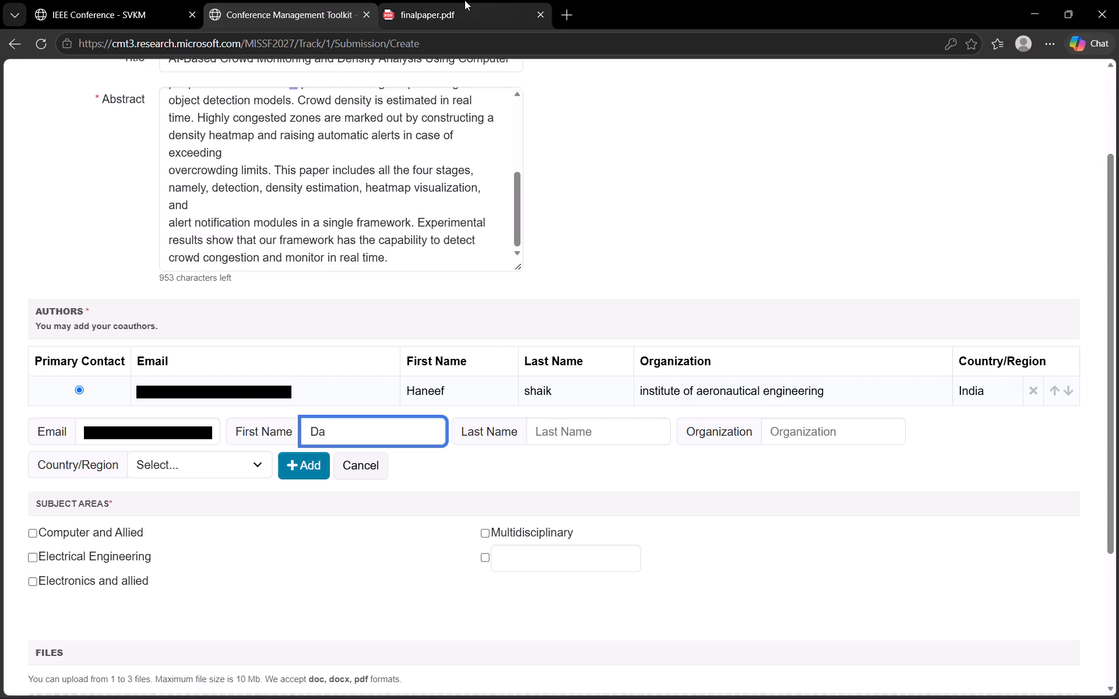
click(465, 0)
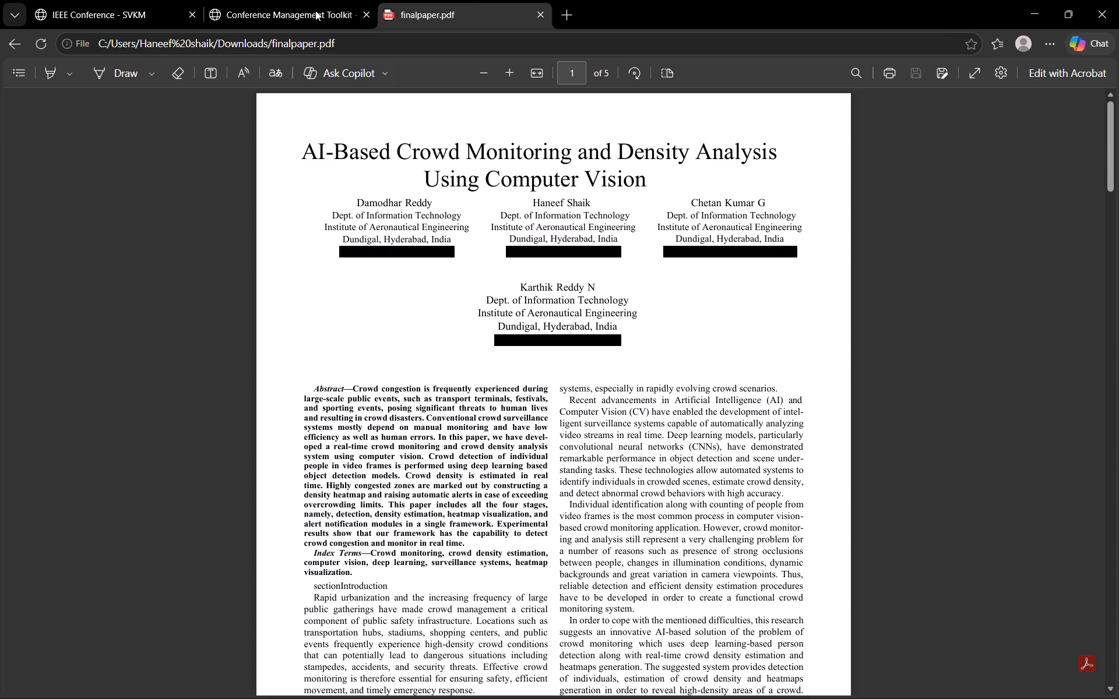
click(281, 0)
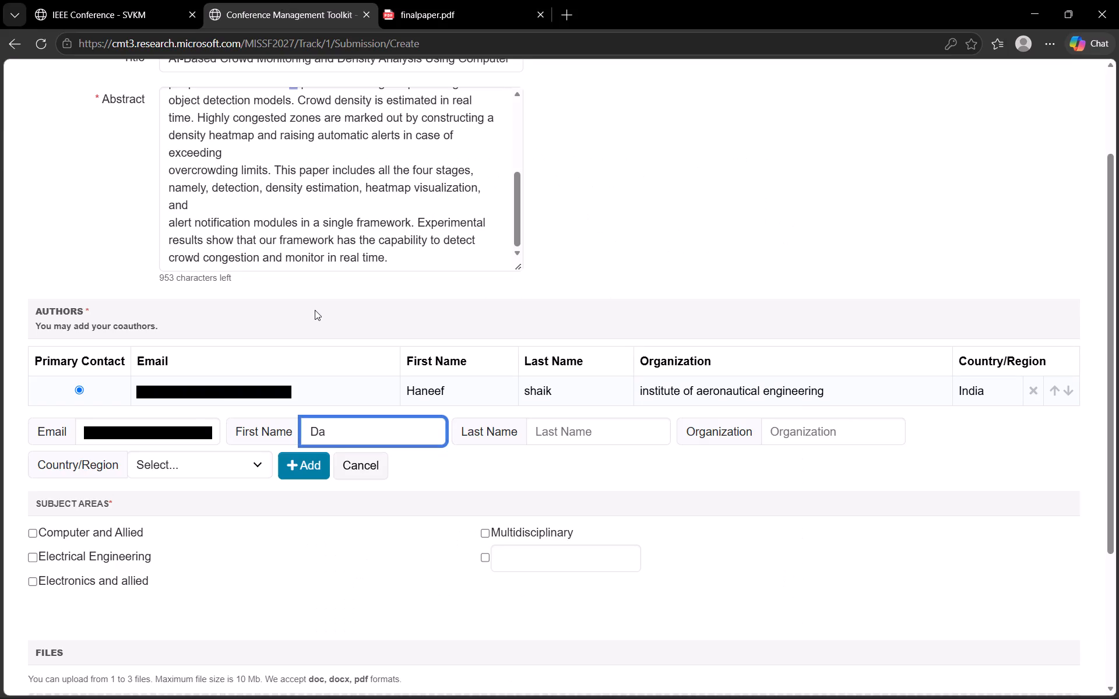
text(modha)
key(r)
click(484, 0)
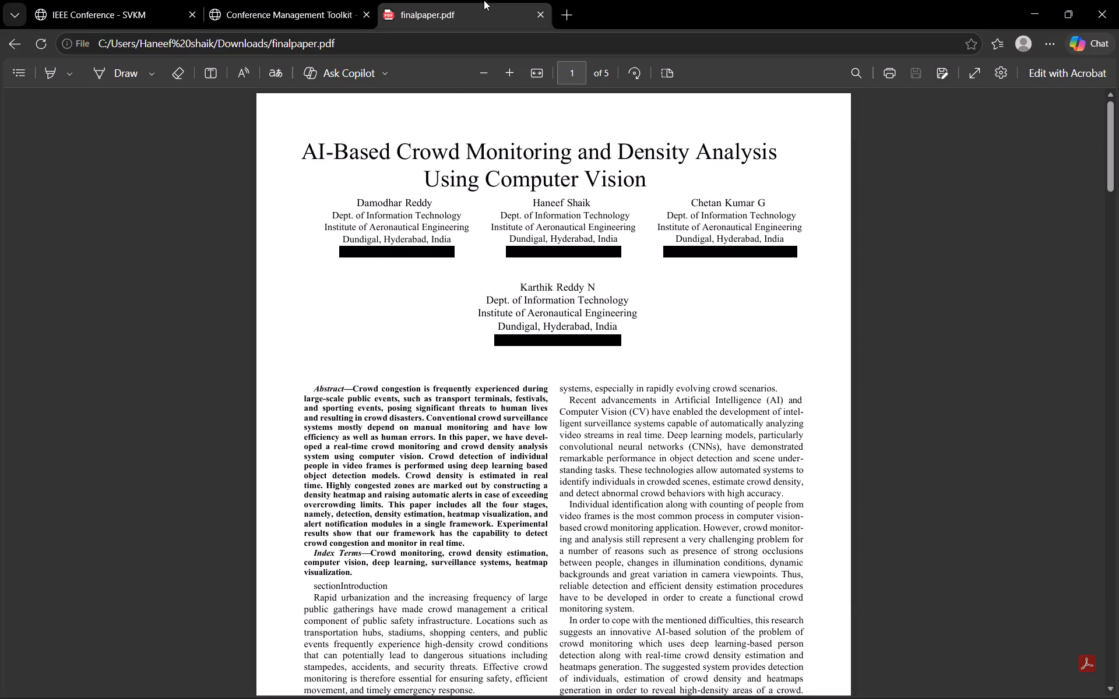
click(290, 12)
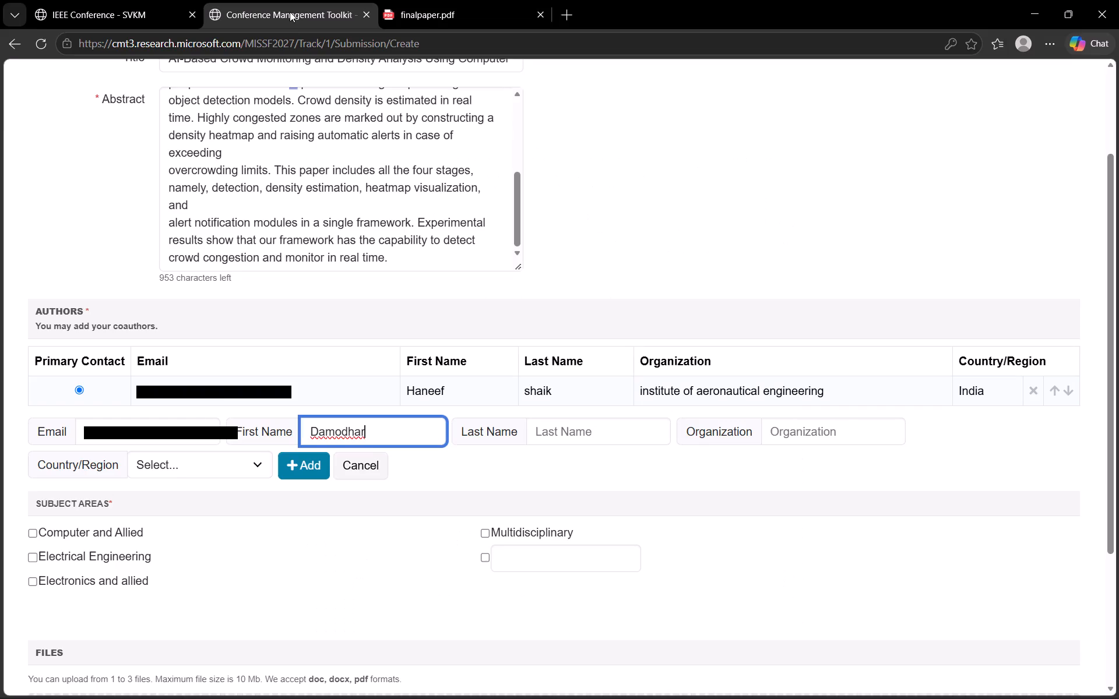
click(594, 440)
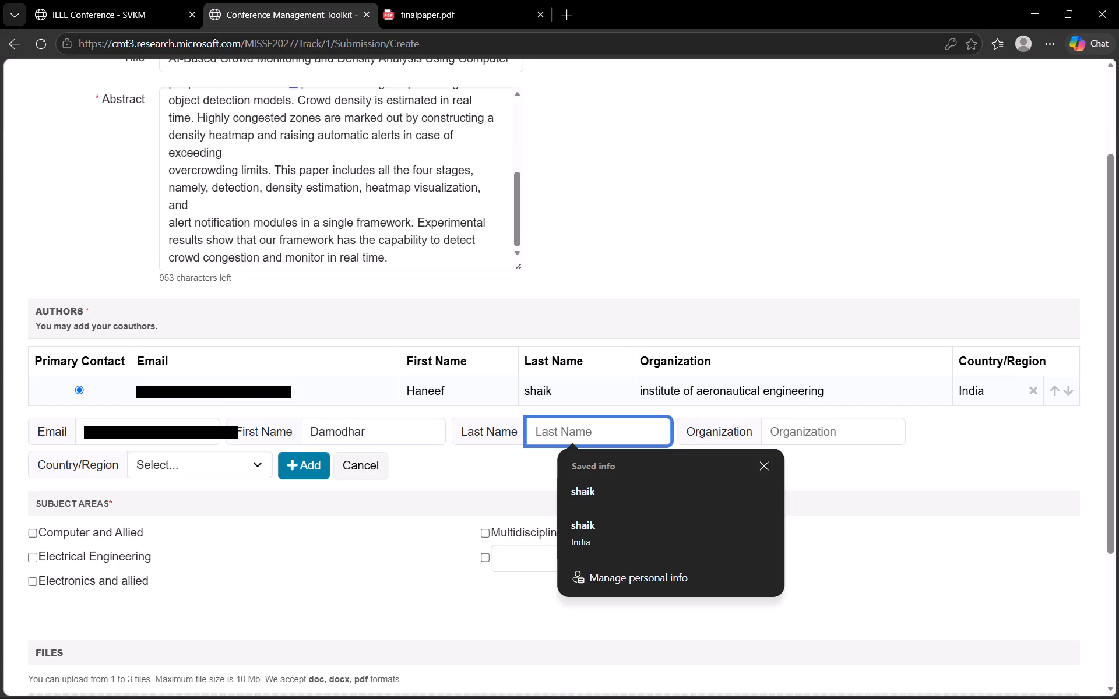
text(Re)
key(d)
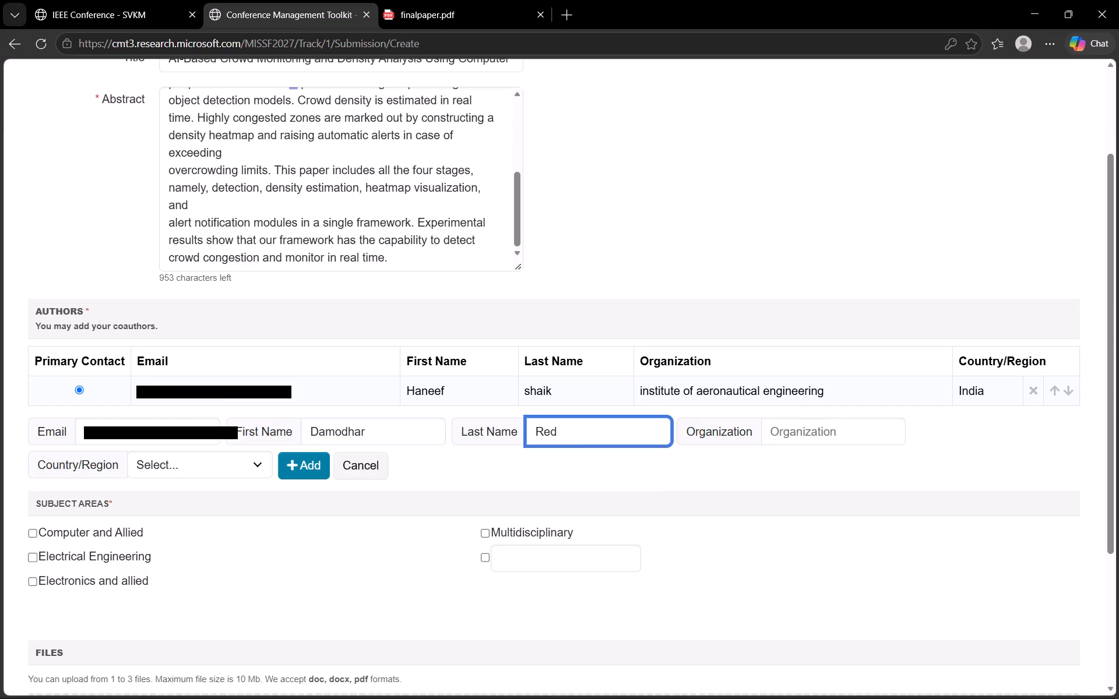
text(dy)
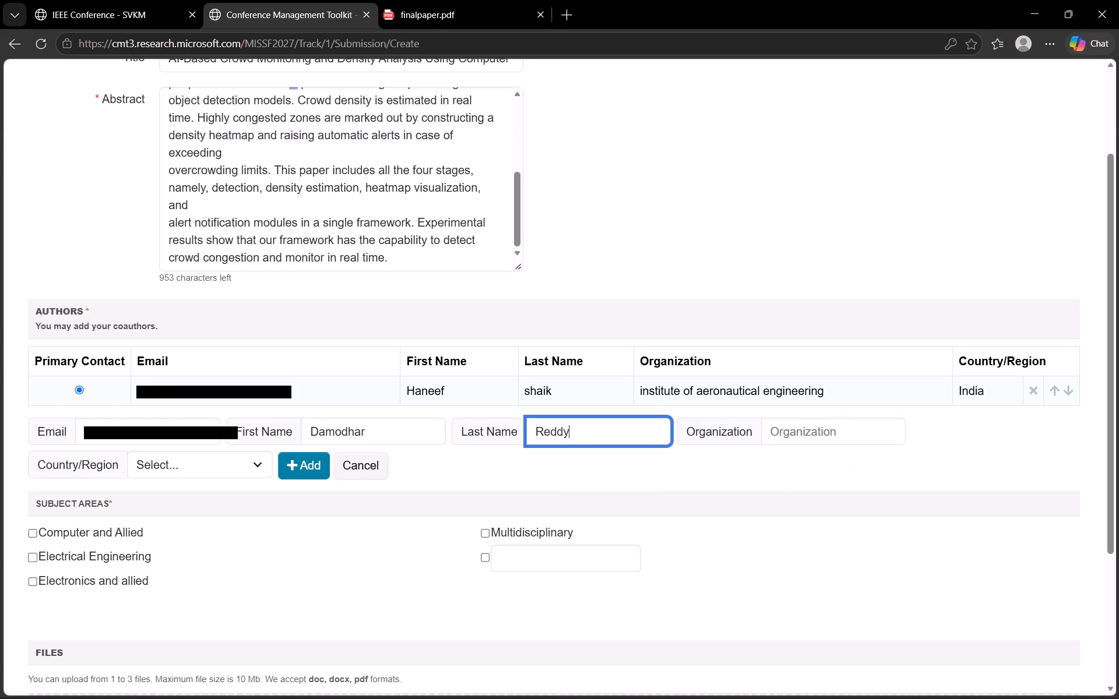
Set the coauthor's organization to "institute of aeronautical engineering" and country to India, and add the coauthor to the author list.
click(832, 444)
click(824, 499)
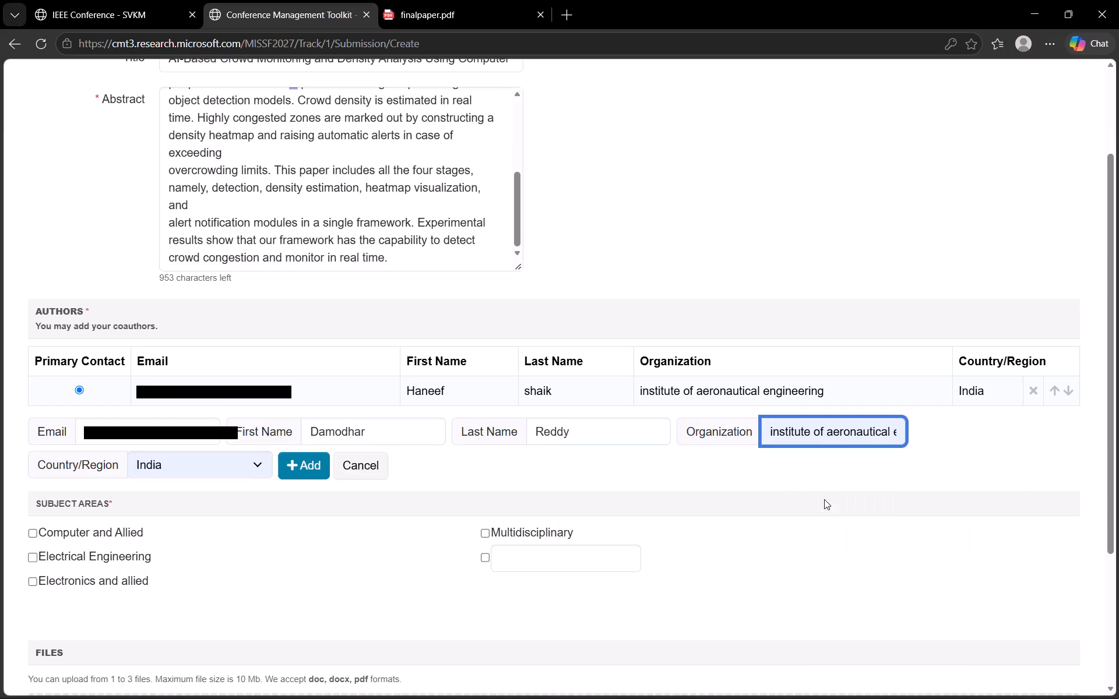
click(823, 394)
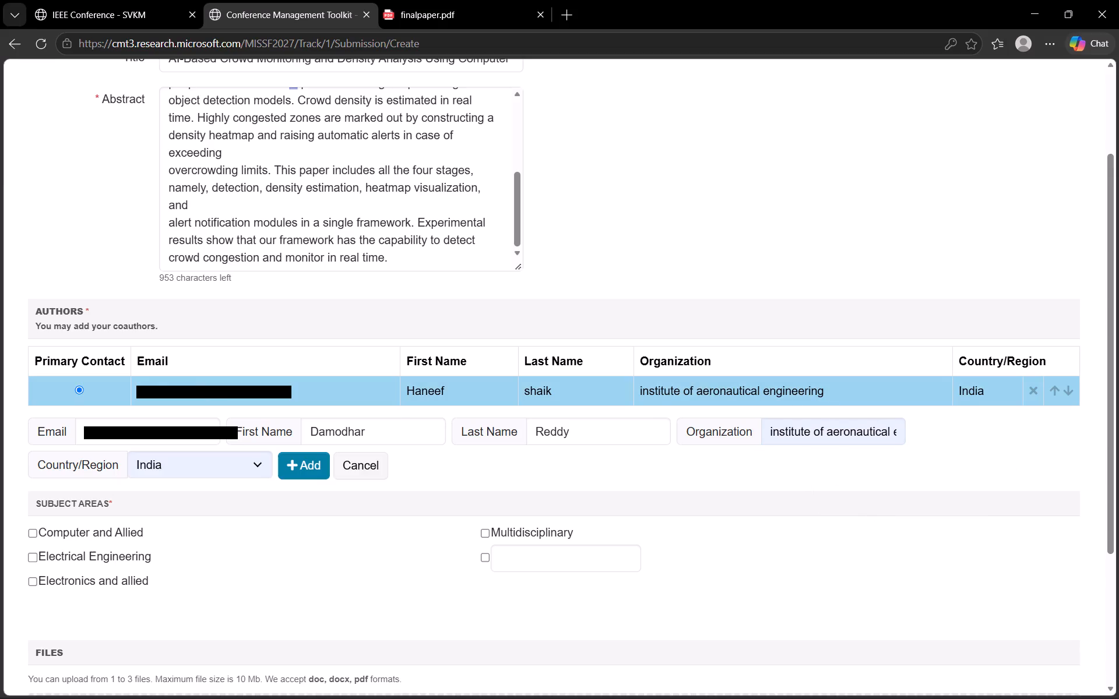
click(283, 467)
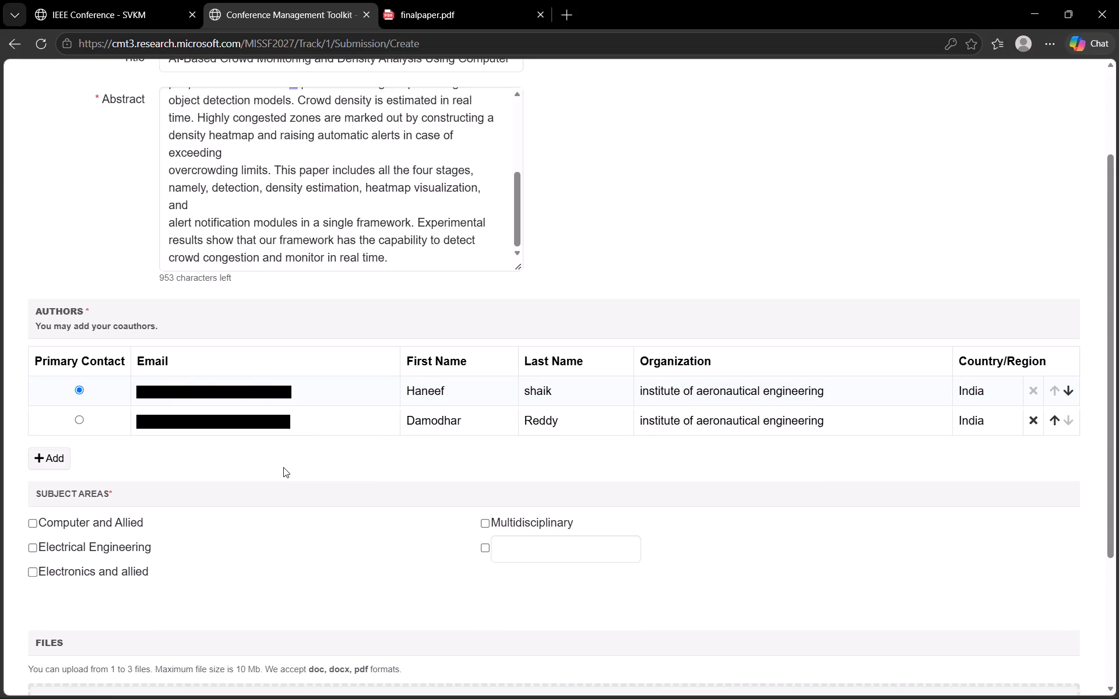
Start another coauthor entry and fill its email with the third-listed author's address copied from the finalpaper PDF.
click(57, 458)
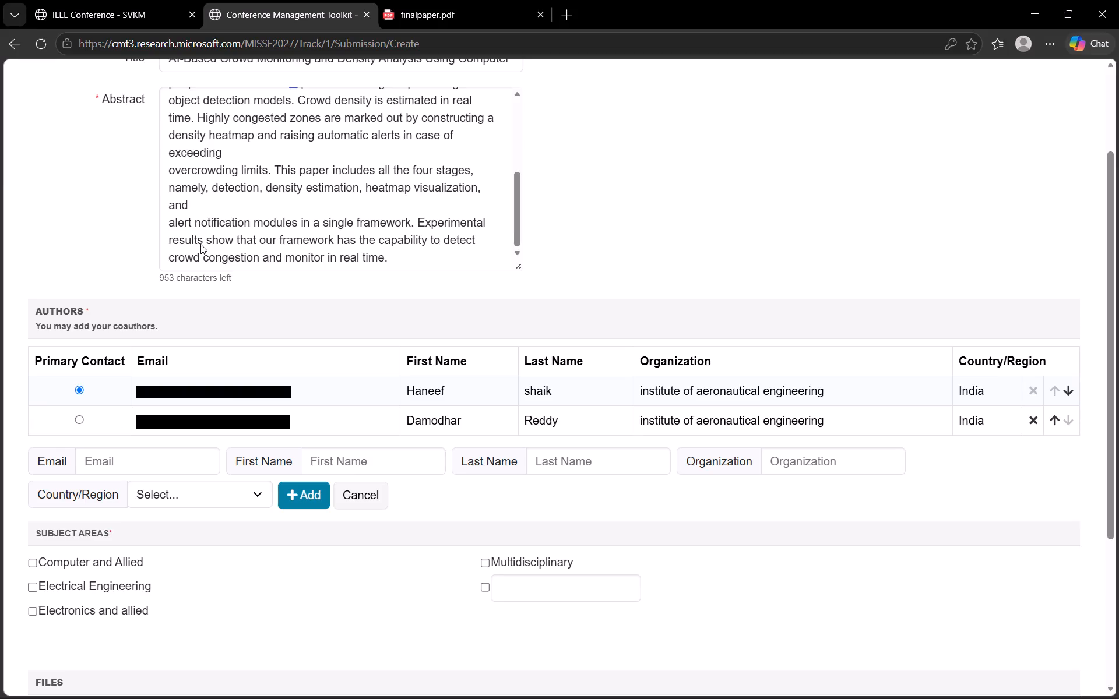
click(456, 1)
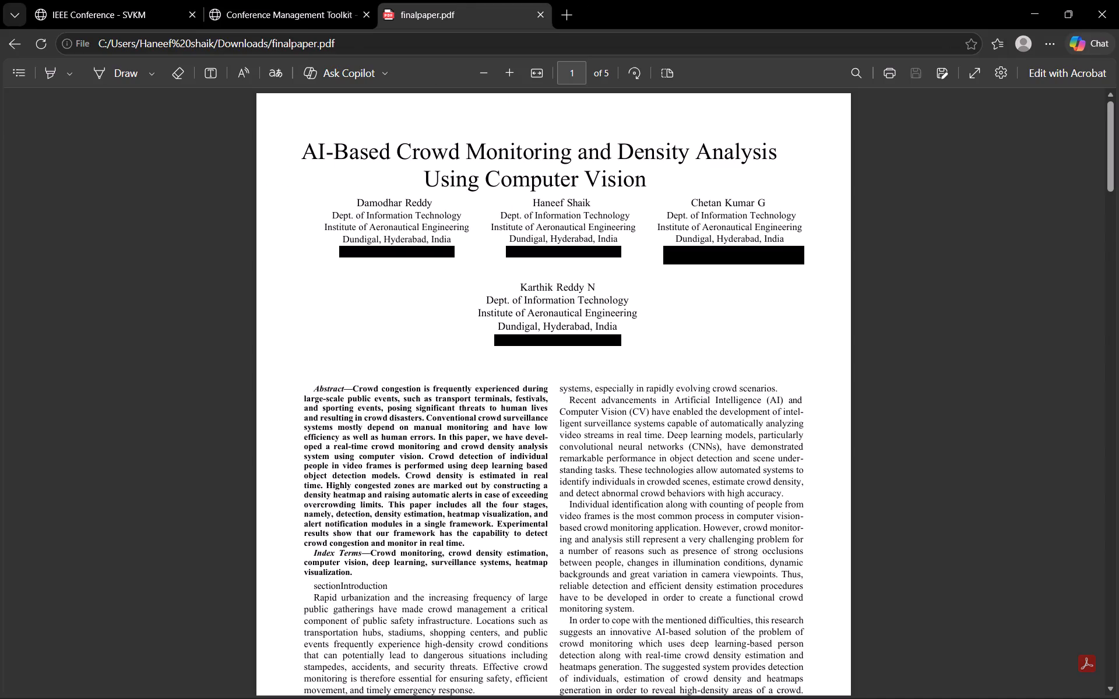
drag(692, 203, 704, 203)
triple_click(684, 250)
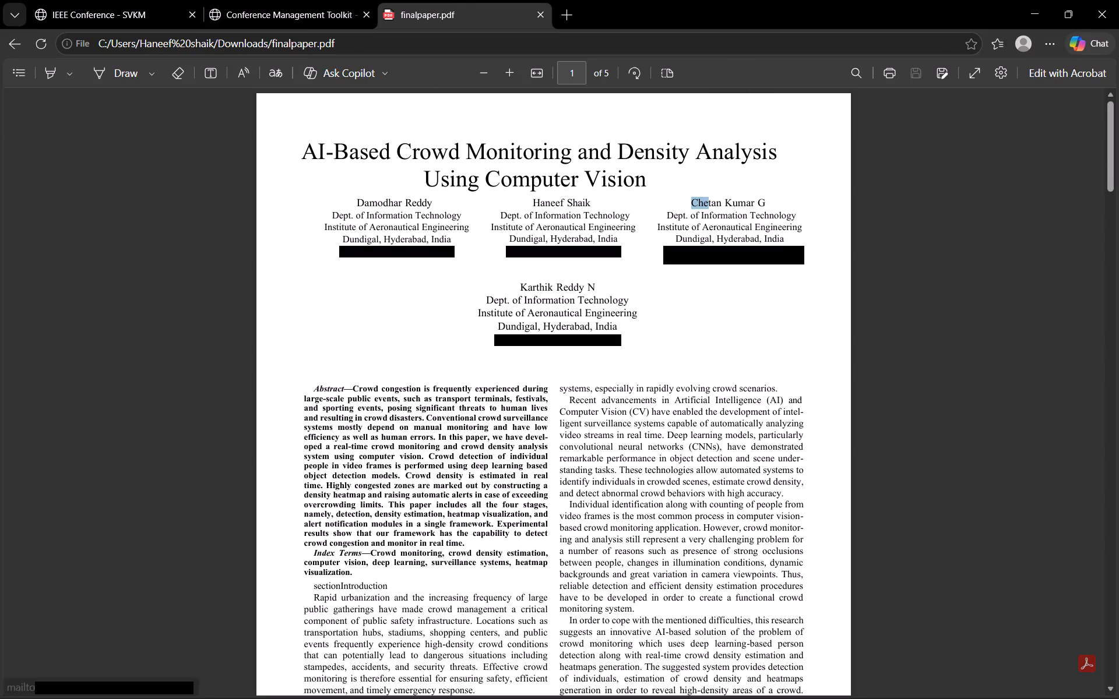
drag(797, 245, 730, 259)
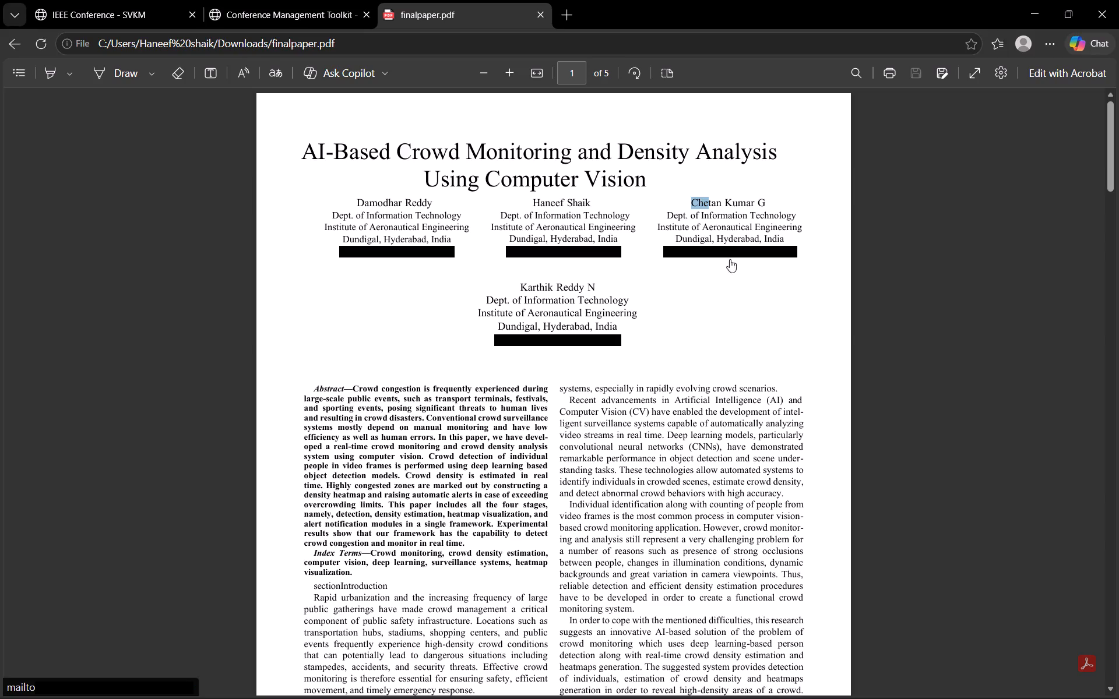
drag(730, 259, 667, 252)
click(667, 252)
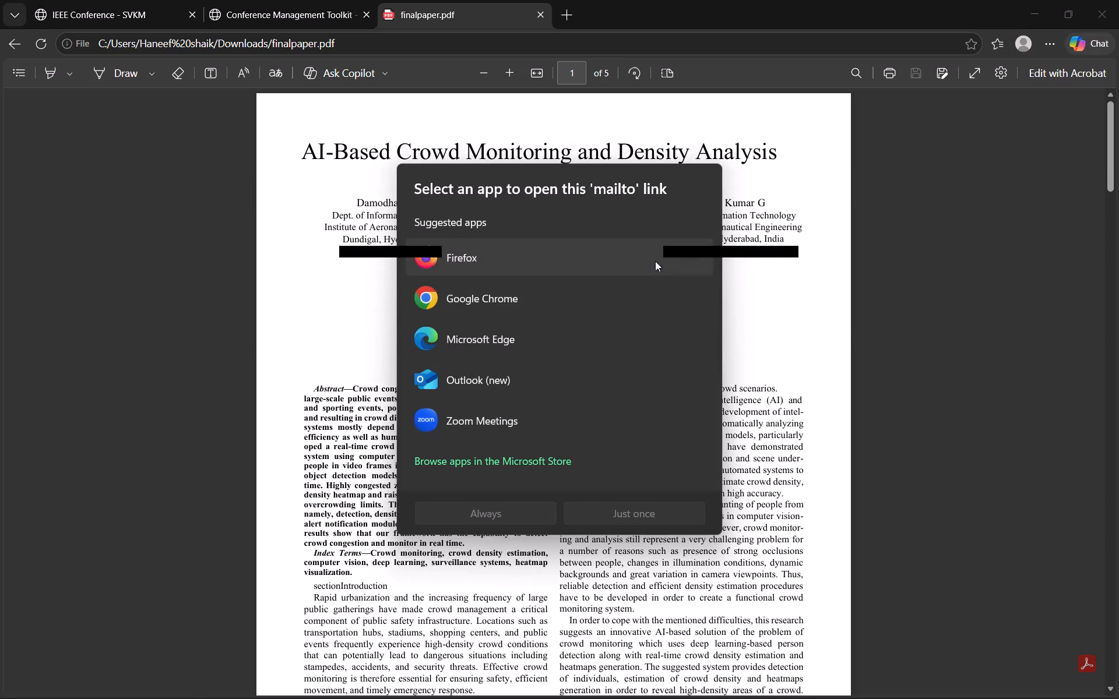
click(771, 278)
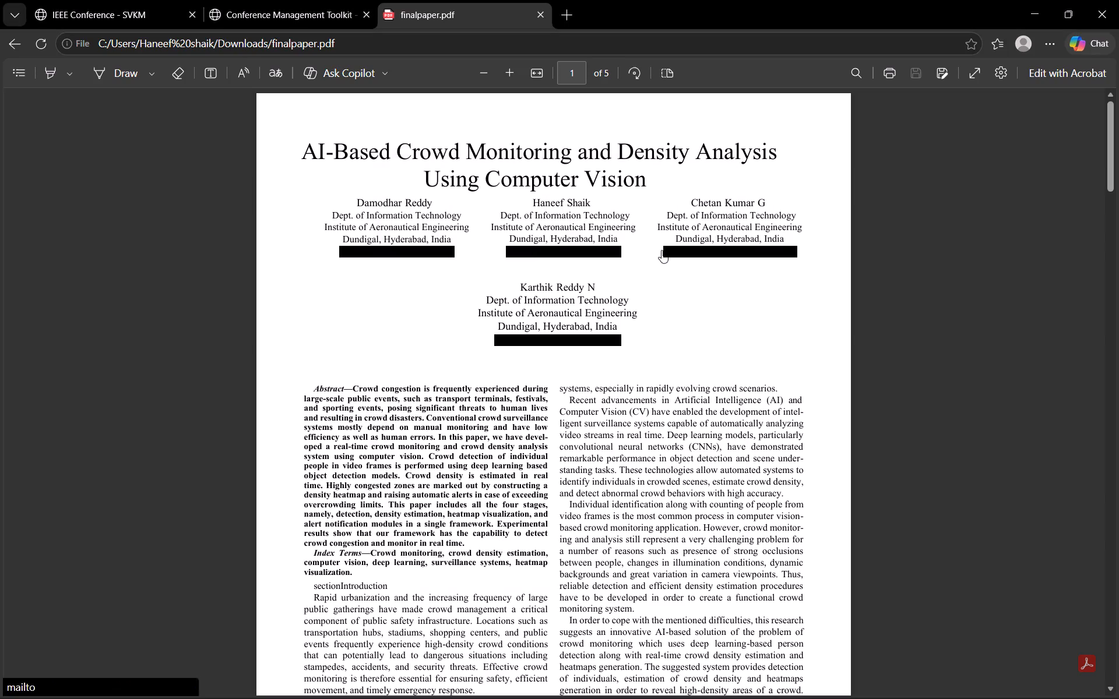
drag(661, 250, 650, 259)
drag(663, 246, 758, 248)
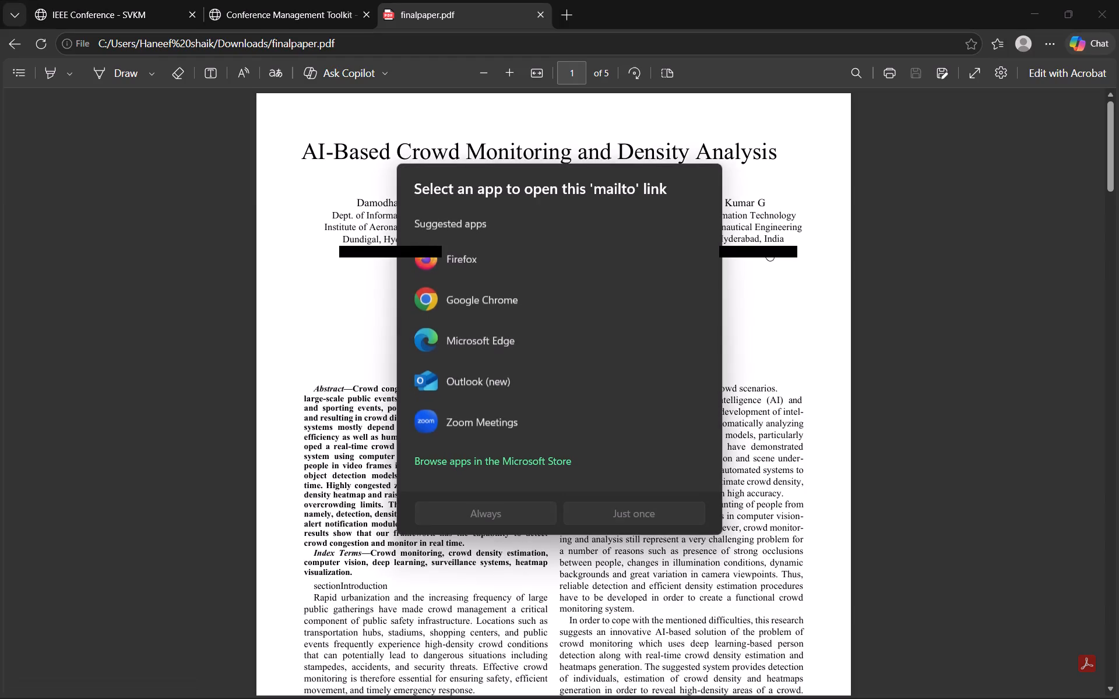
click(759, 326)
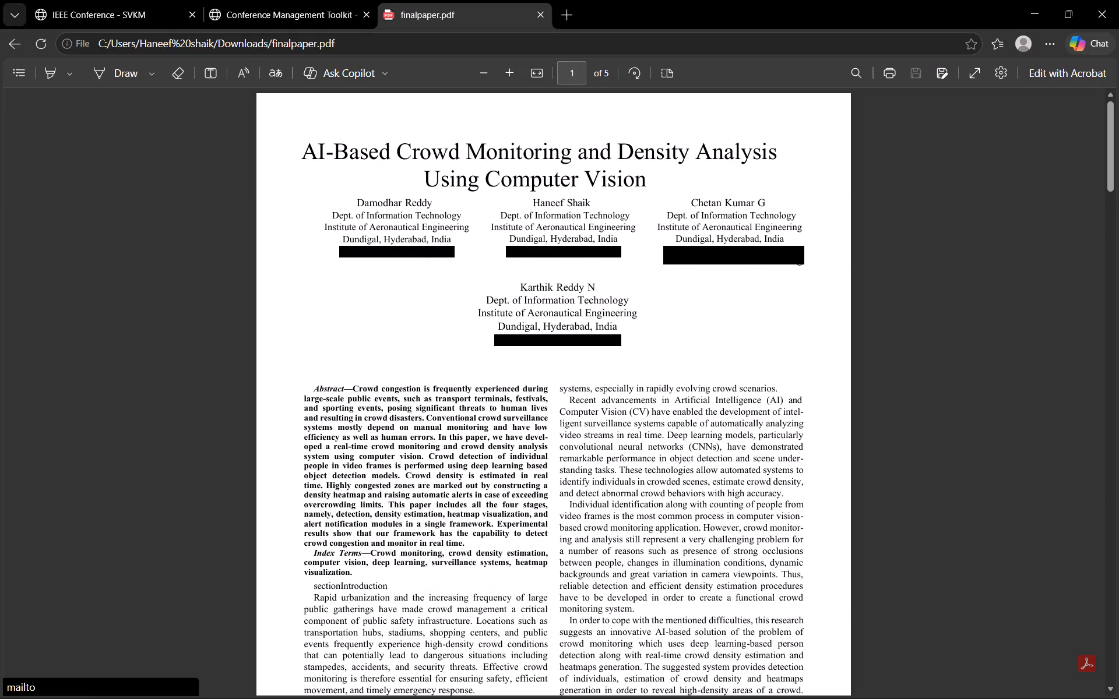
drag(782, 238, 801, 249)
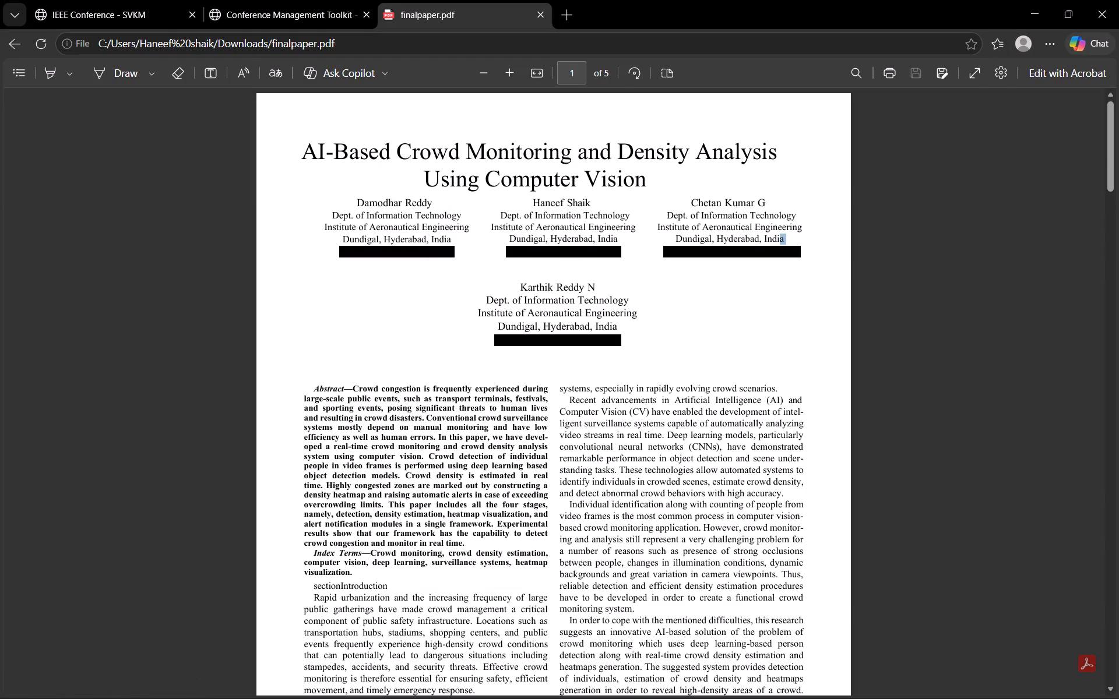
drag(801, 249, 803, 249)
key(ctrl+c)
click(256, 0)
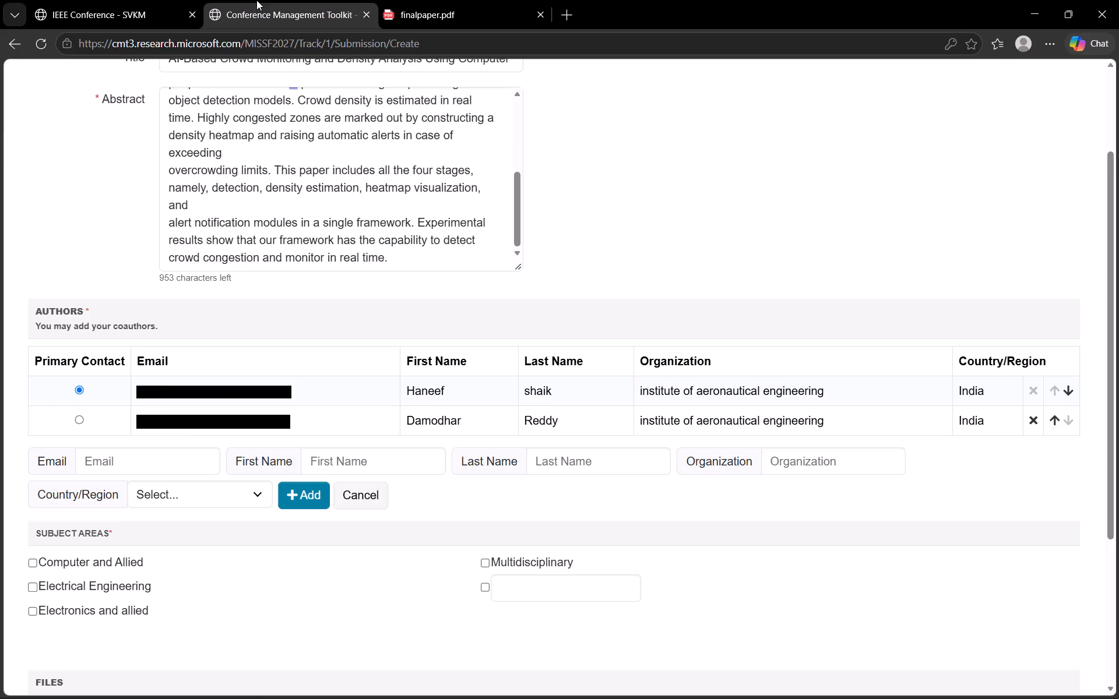
click(162, 472)
key(ctrl+v)
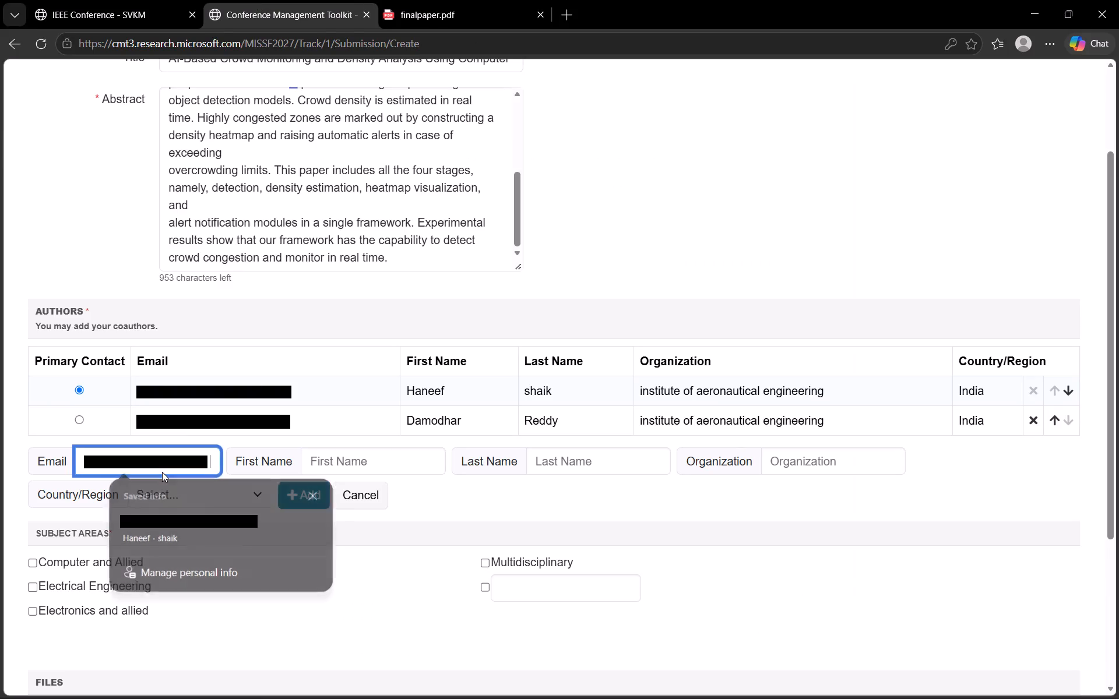
Remove the stray leading characters before the address in the new coauthor's email.
scroll(131, 470, right, 7)
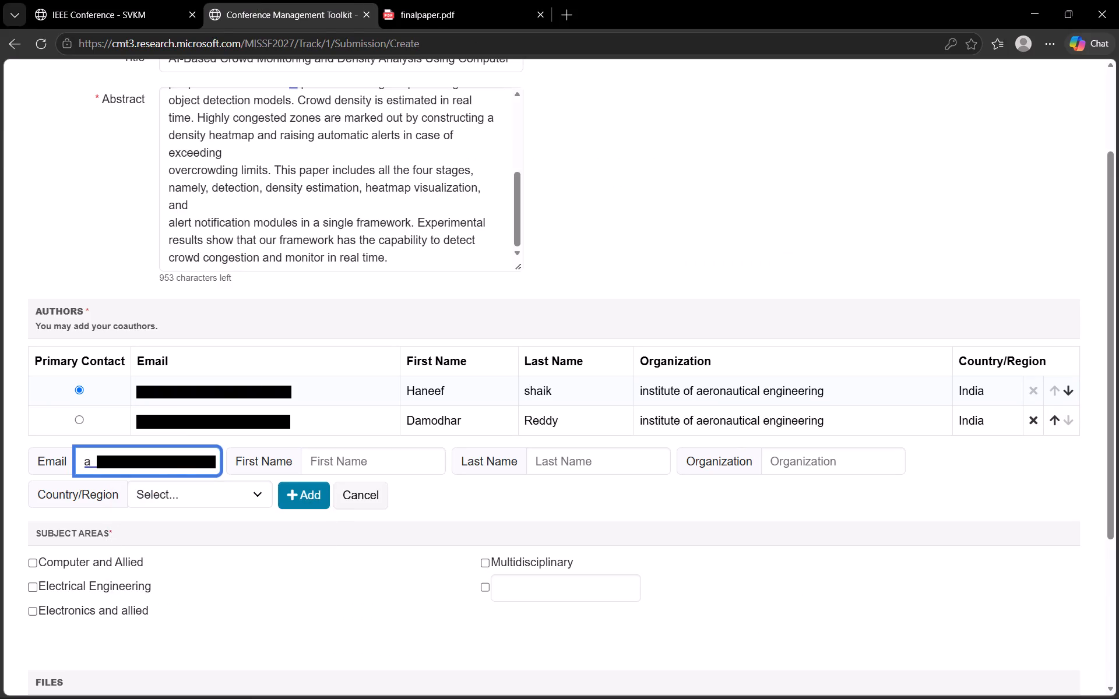
click(98, 460)
key(BackSpace)
key(BackSpace)
key(BackSpace)
Fill in the third-listed author's first name as given in the finalpaper PDF, and the full surname instead of the initial.
click(331, 460)
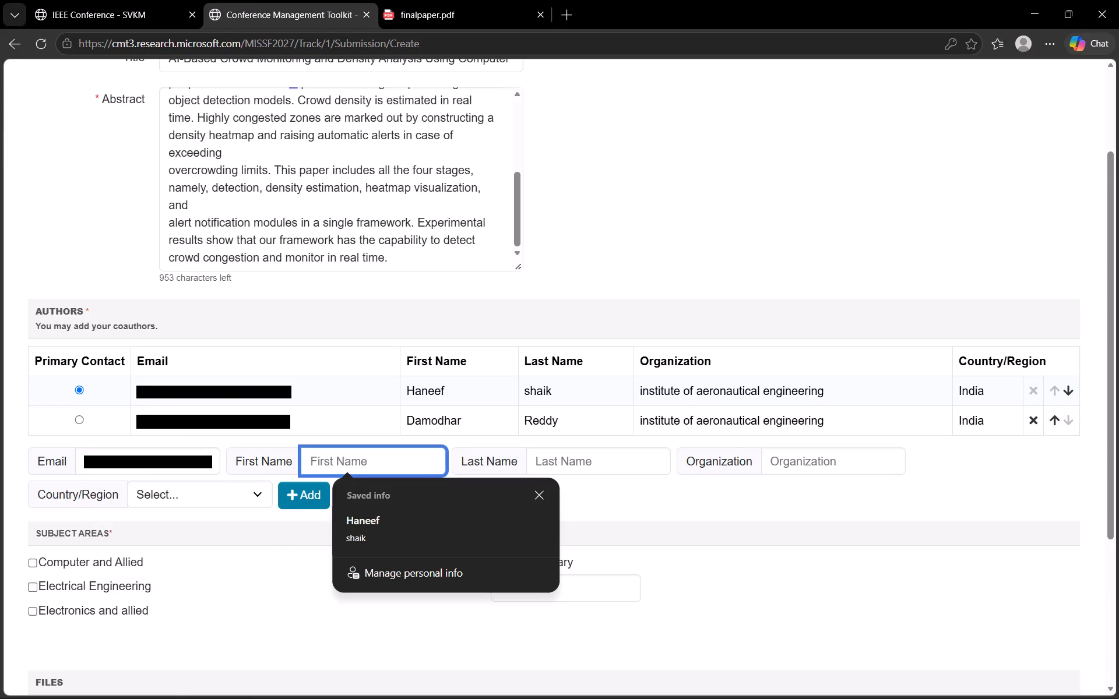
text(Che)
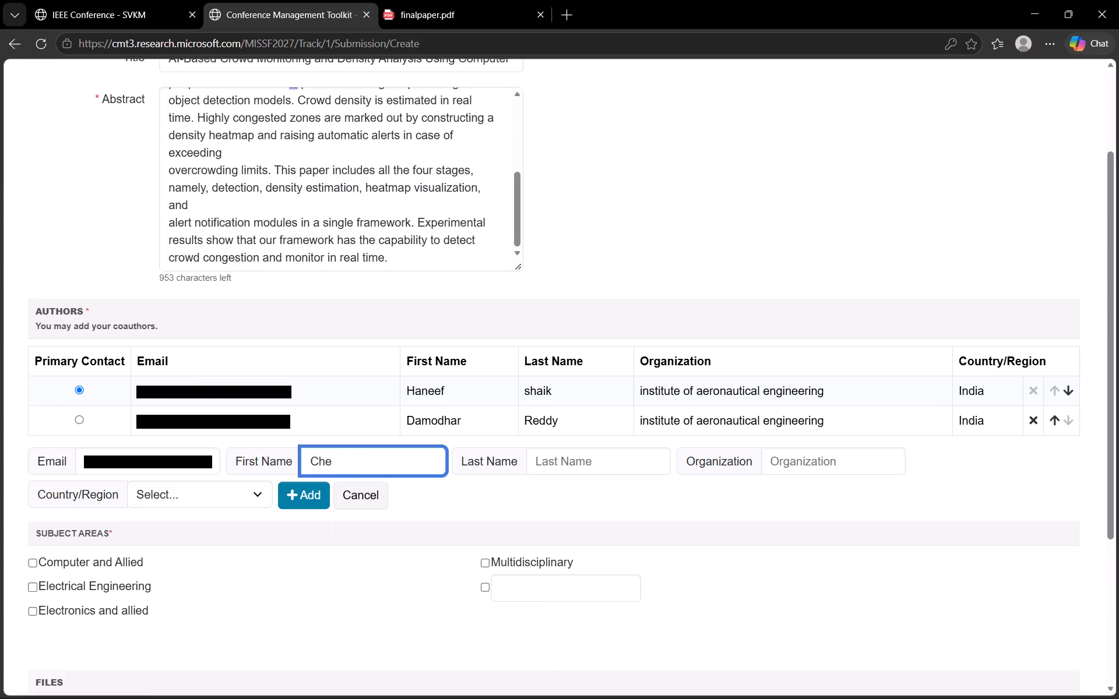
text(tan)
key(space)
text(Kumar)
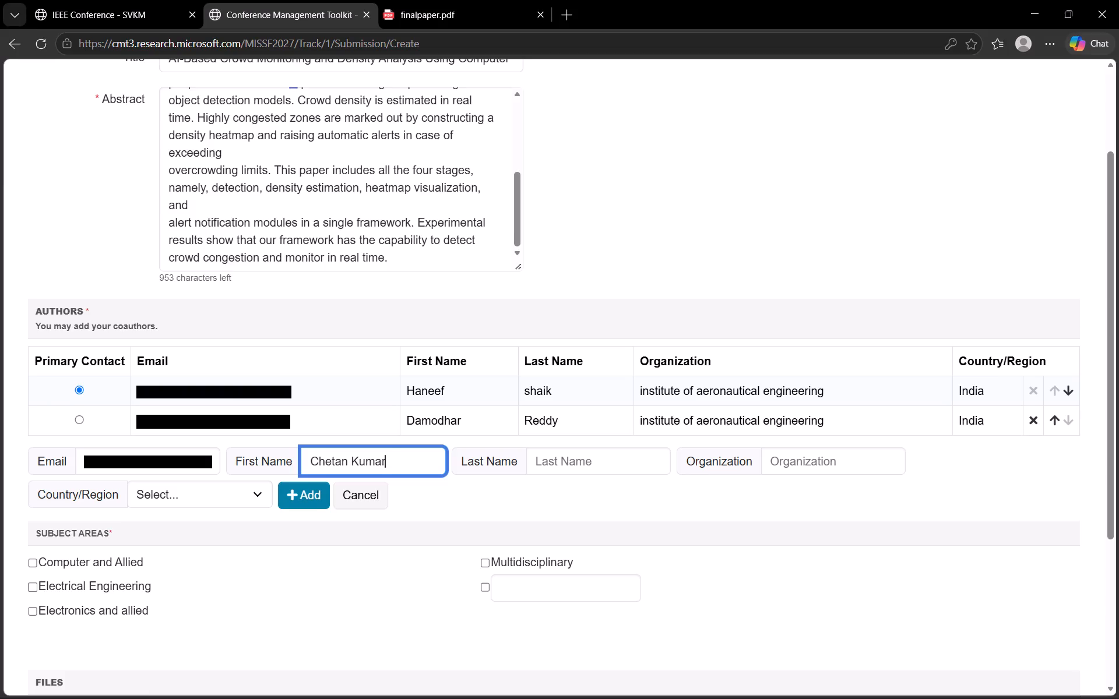
click(560, 453)
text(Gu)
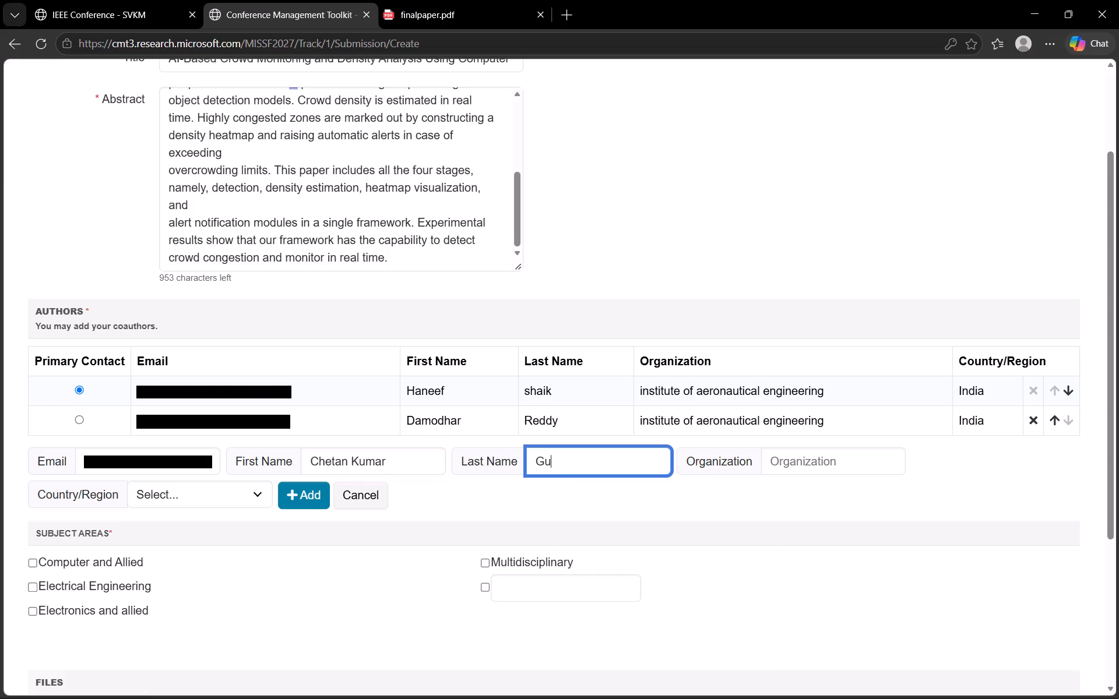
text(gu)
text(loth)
Set the new coauthor's organization to "institute of aeronautical engineering" and the country to India.
click(805, 464)
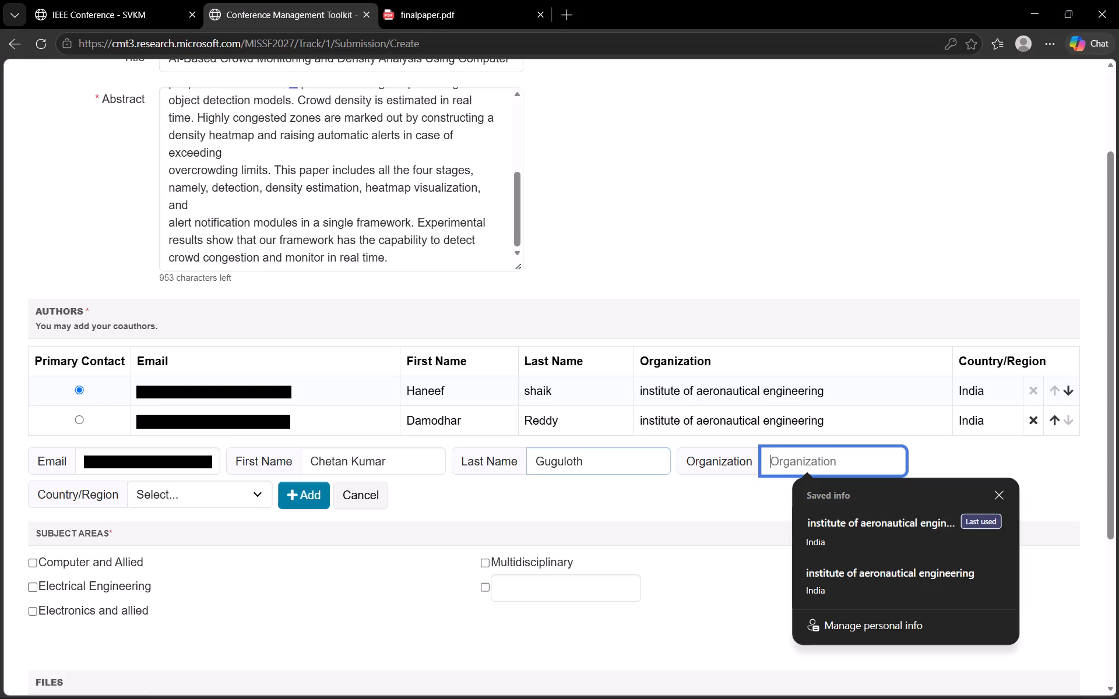
click(825, 528)
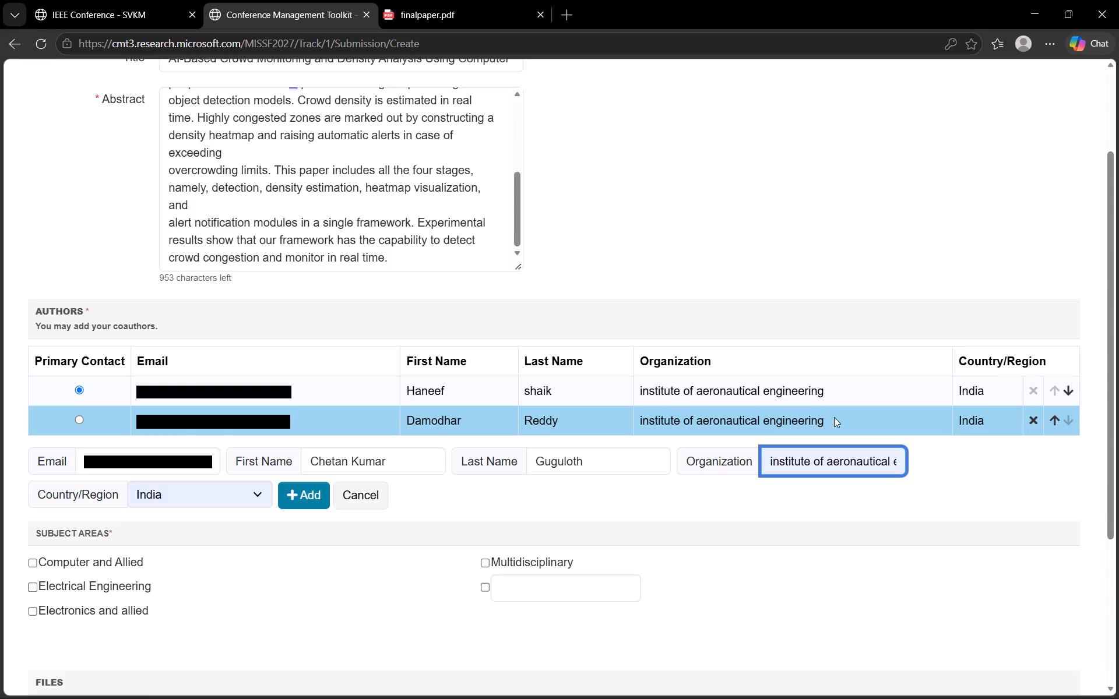
click(787, 372)
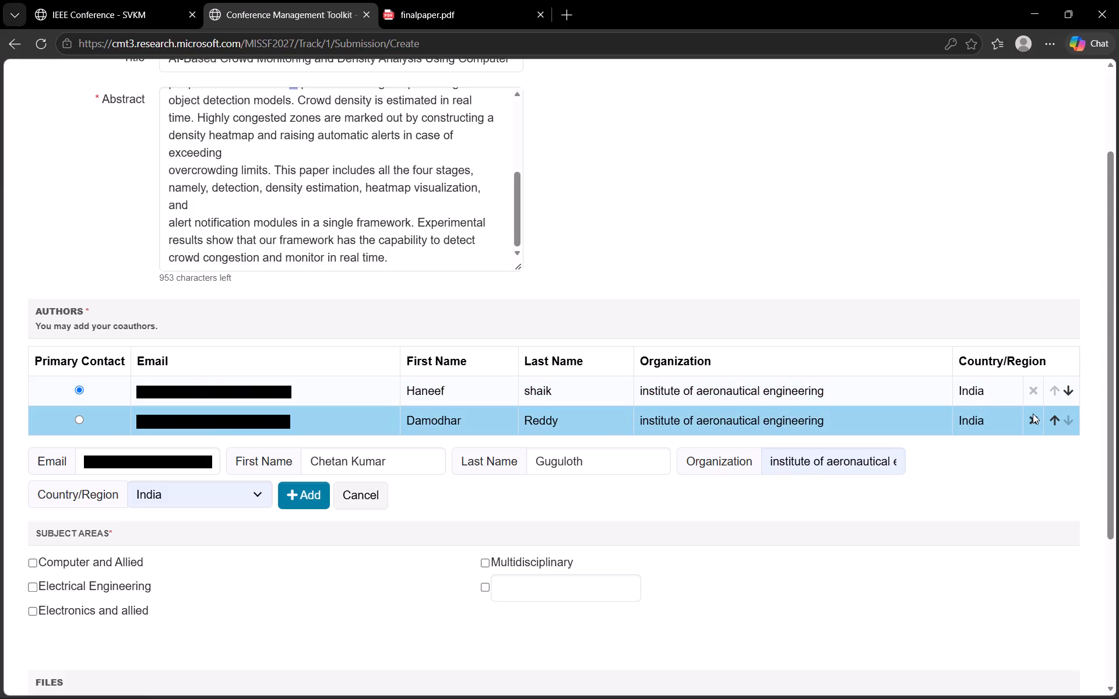
Remove the previously added coauthor from the author list and try to remove the primary contact's row as well.
click(1033, 414)
click(1030, 418)
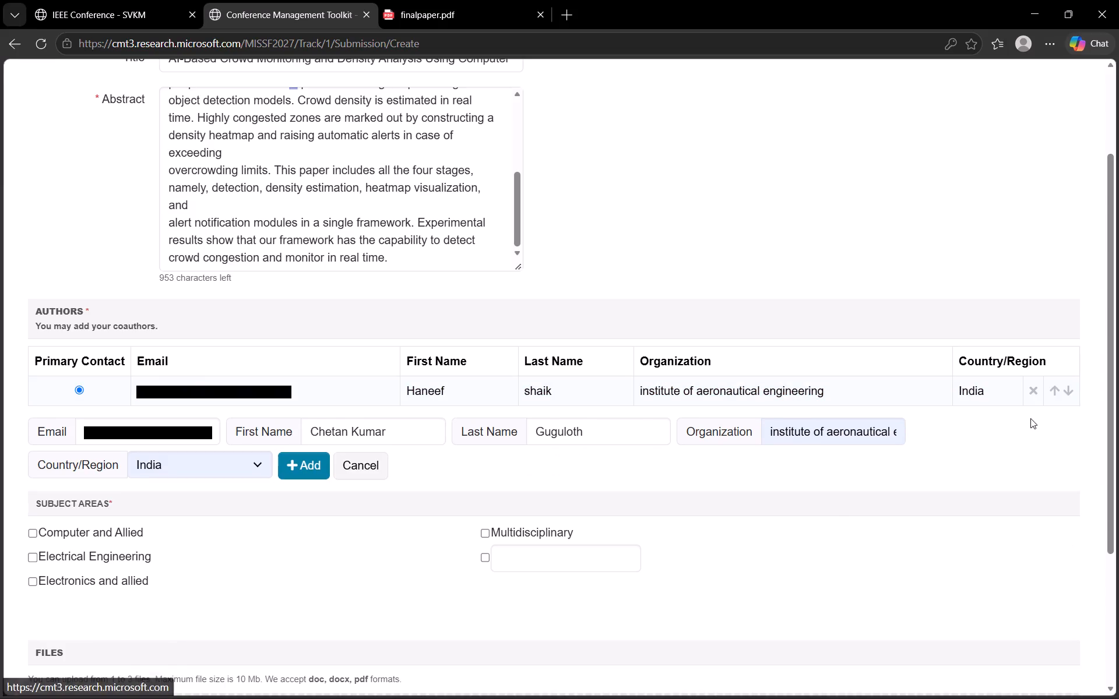
click(1032, 394)
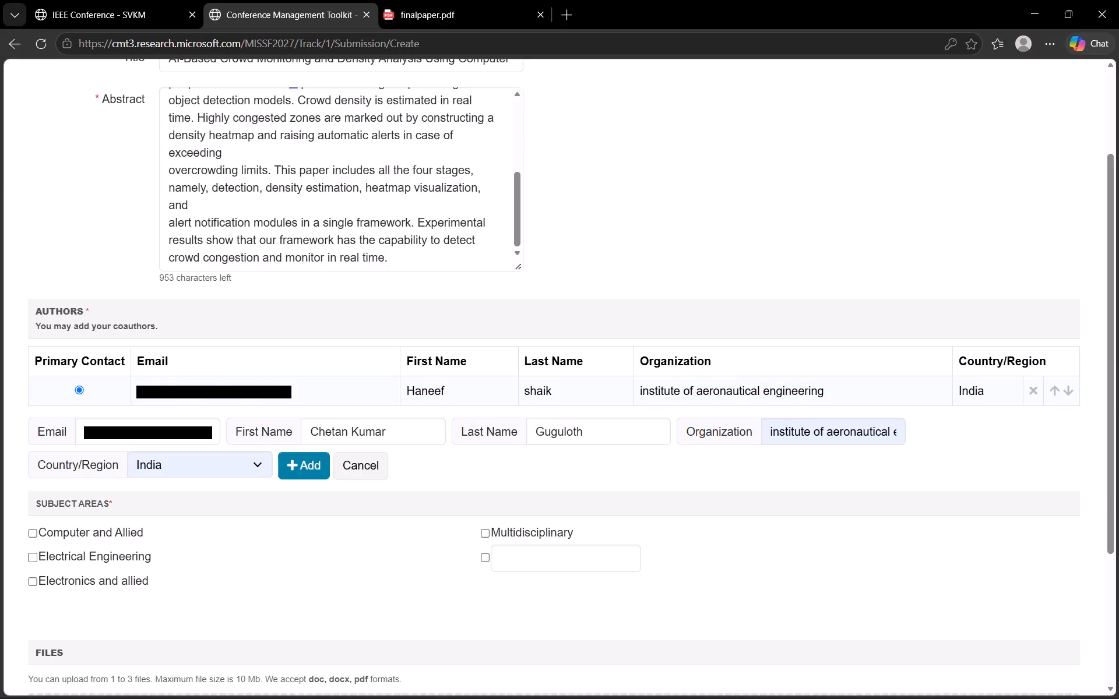
Capitalize the pending coauthor's organization as "Institute of Aeronautical Engineering" and try to add the coauthor.
click(772, 430)
key(BackSpace)
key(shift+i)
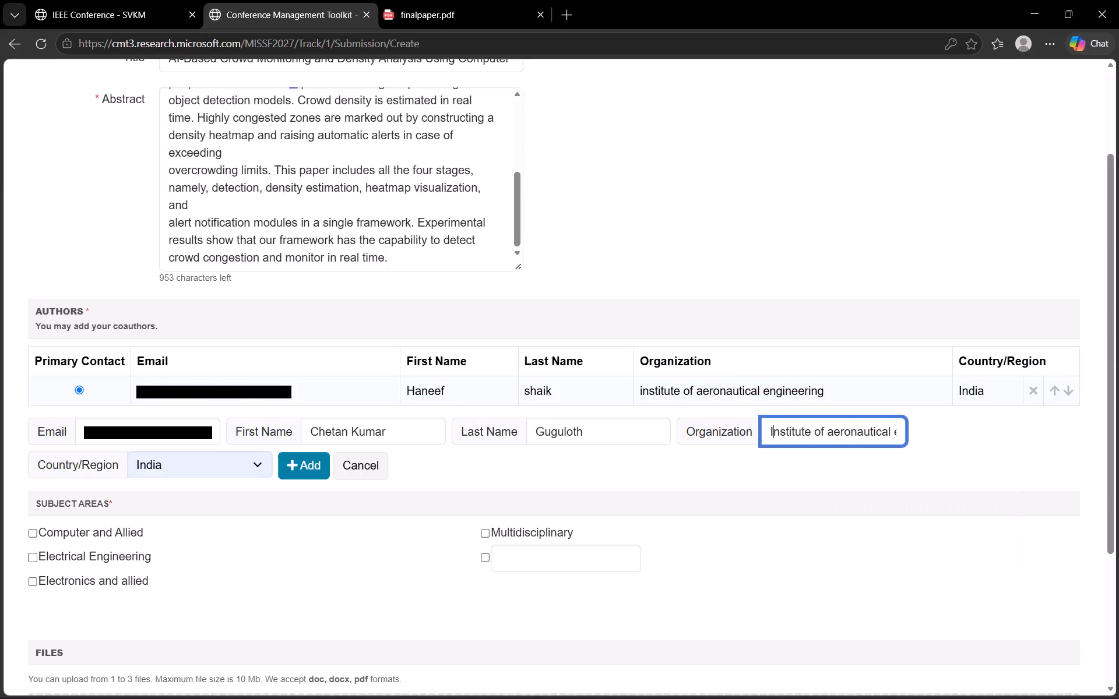
key(Right)
key(Right)
key(Right)
key(Right)
key(Right)
key(Right)
key(Right)
key(Right)
key(Right)
key(Right)
key(Right)
key(Right)
key(Right)
key(BackSpace)
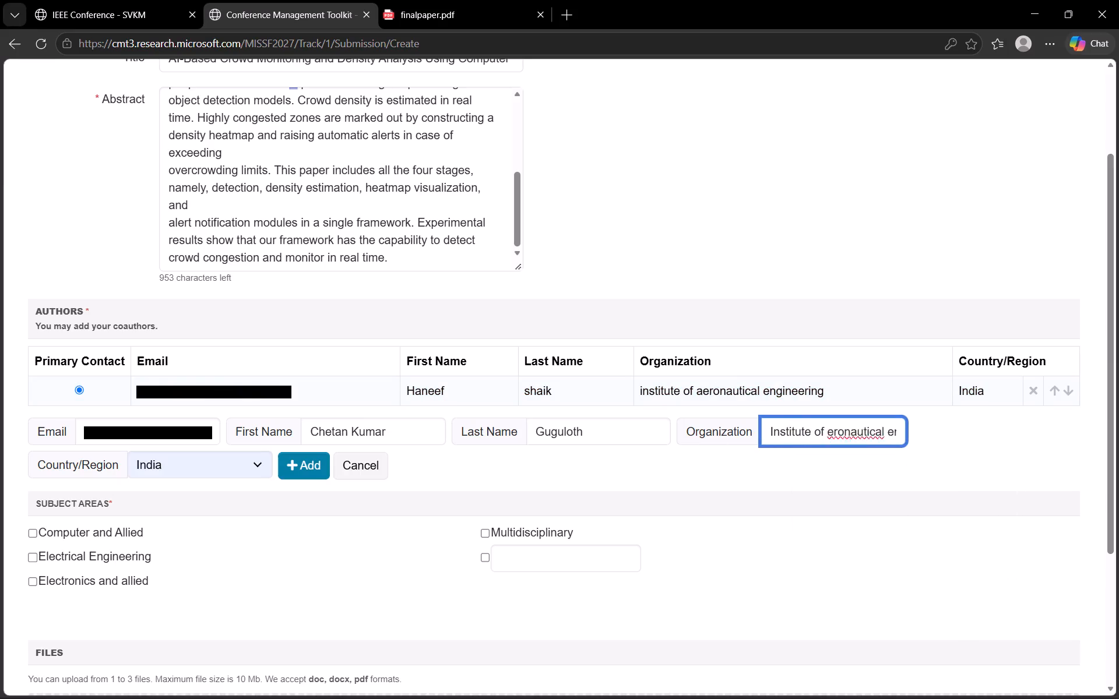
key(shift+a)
key(Right)
key(Right)
key(Right)
key(Right)
key(Right)
key(Right)
key(Right)
key(Right)
key(Right)
key(Right)
key(Right)
key(Right)
key(Right)
key(Right)
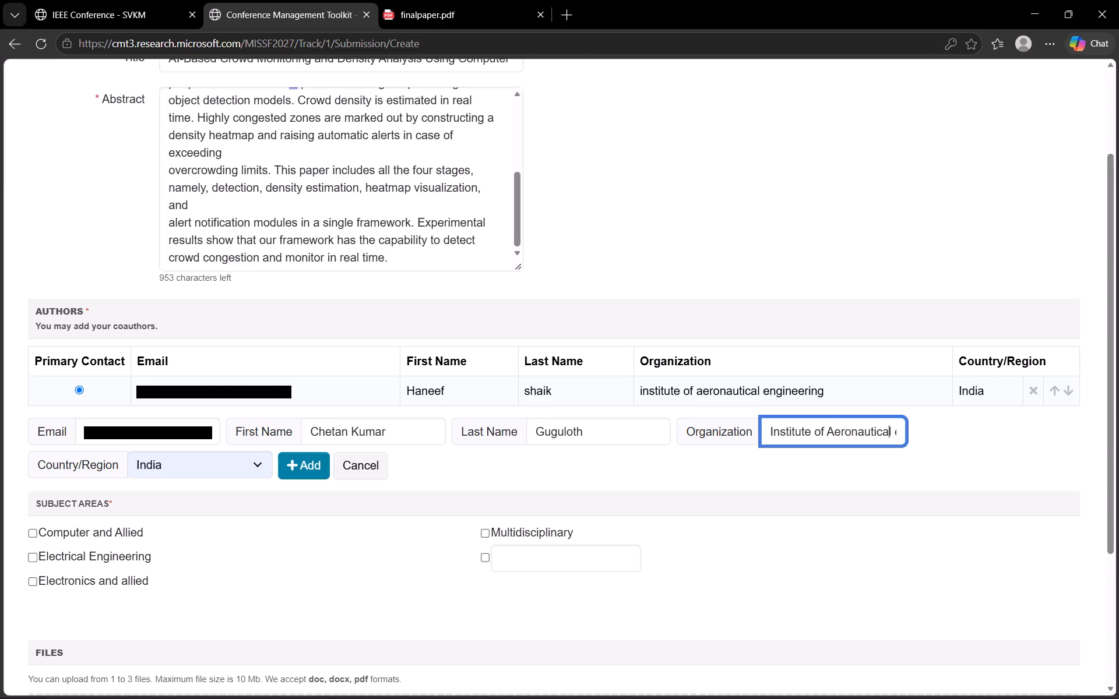
key(Right)
key(Left)
key(Left)
key(BackSpace)
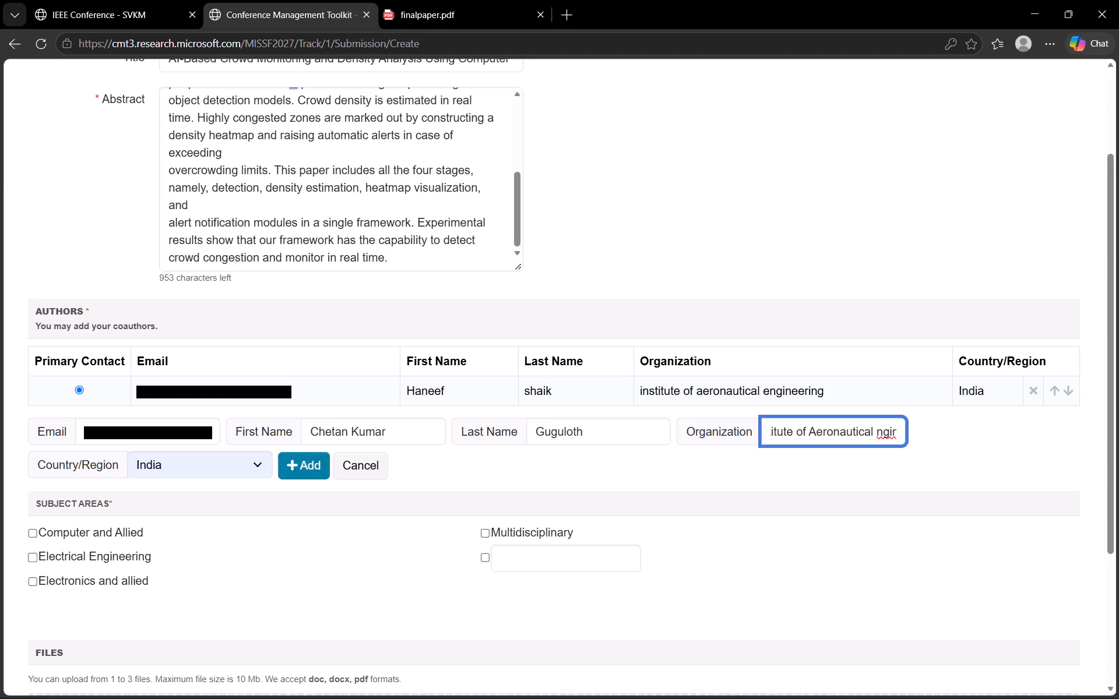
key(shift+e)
click(307, 458)
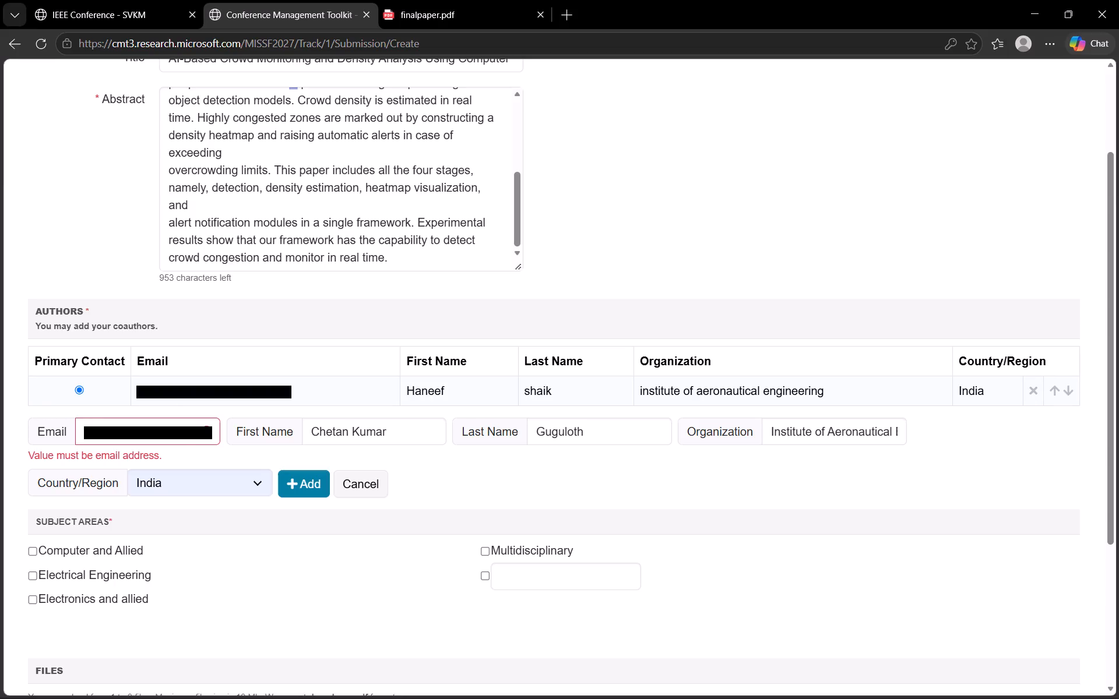
Delete the remaining stray characters at the start of the pending coauthor's email address and try adding the coauthor again.
scroll(149, 443, left, 4)
scroll(103, 428, right, 7)
click(88, 435)
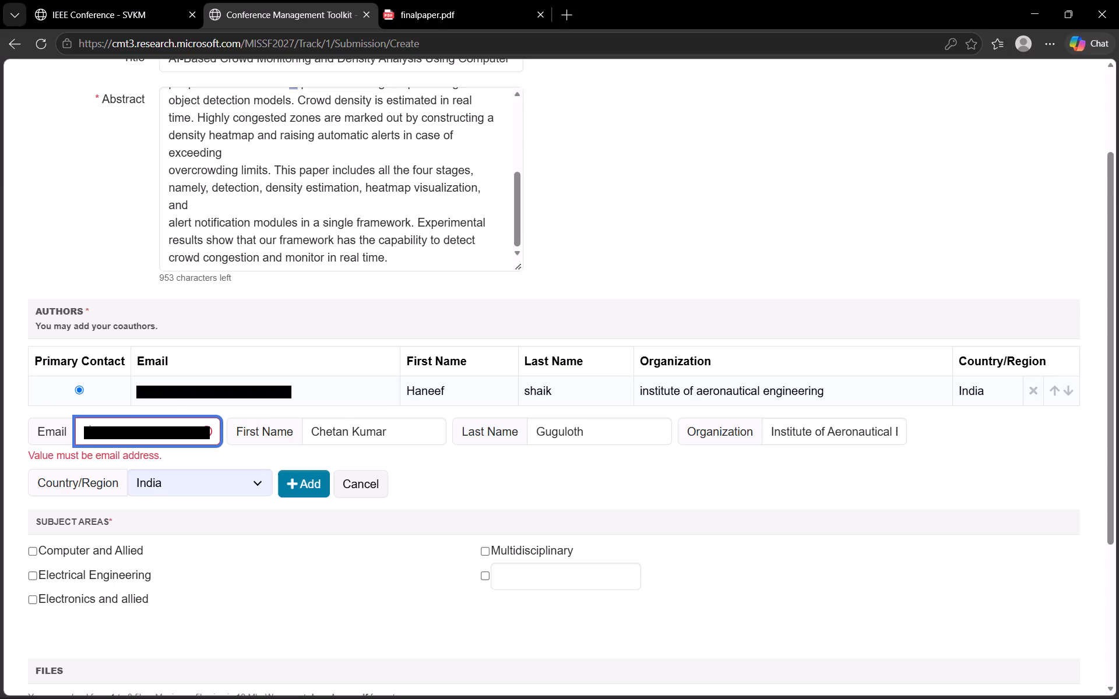
key(Left)
key(BackSpace)
key(BackSpace)
key(BackSpace)
scroll(146, 435, left, 3)
click(307, 481)
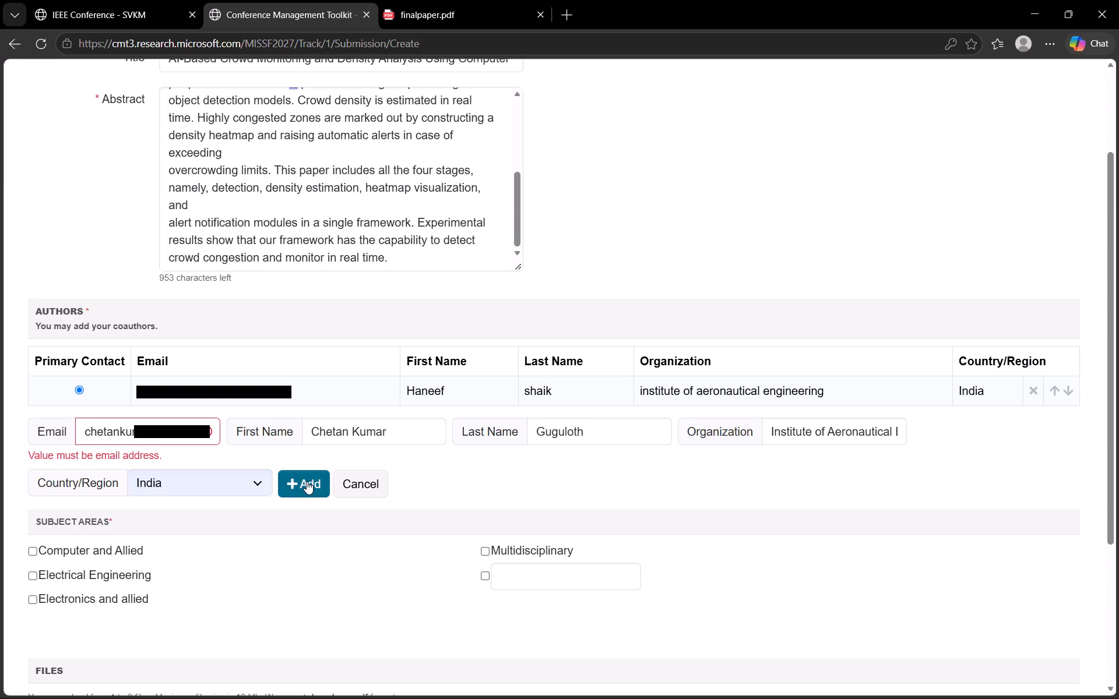
click(307, 481)
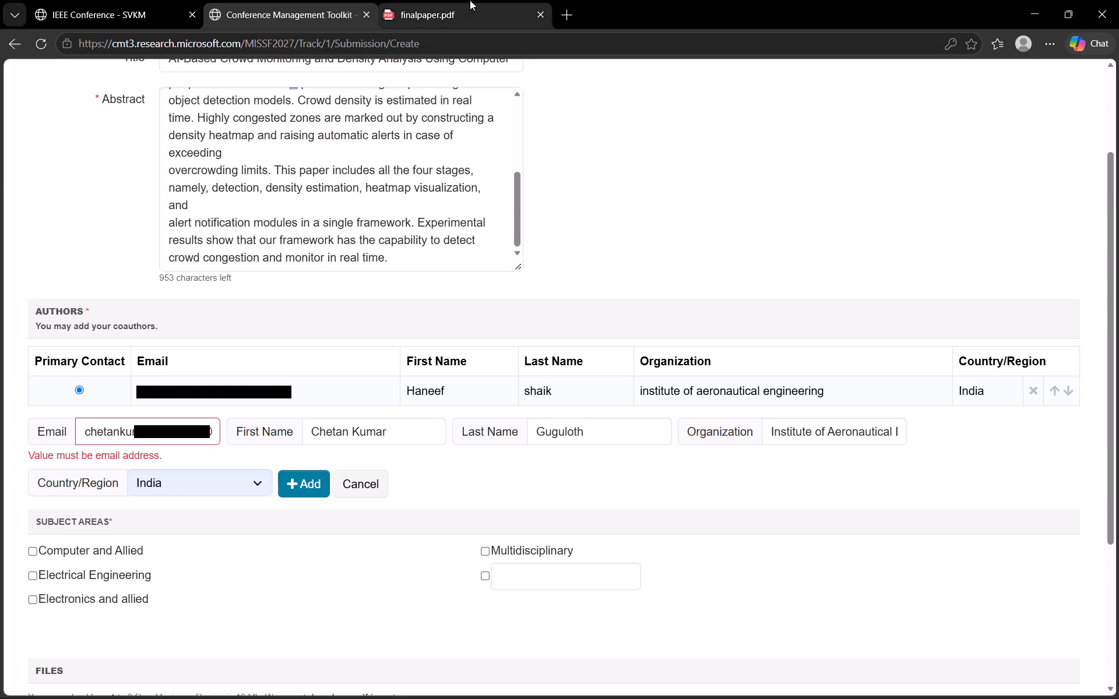
Copy the third author's email address from the title block of the finalpaper PDF.
click(470, 0)
click(719, 283)
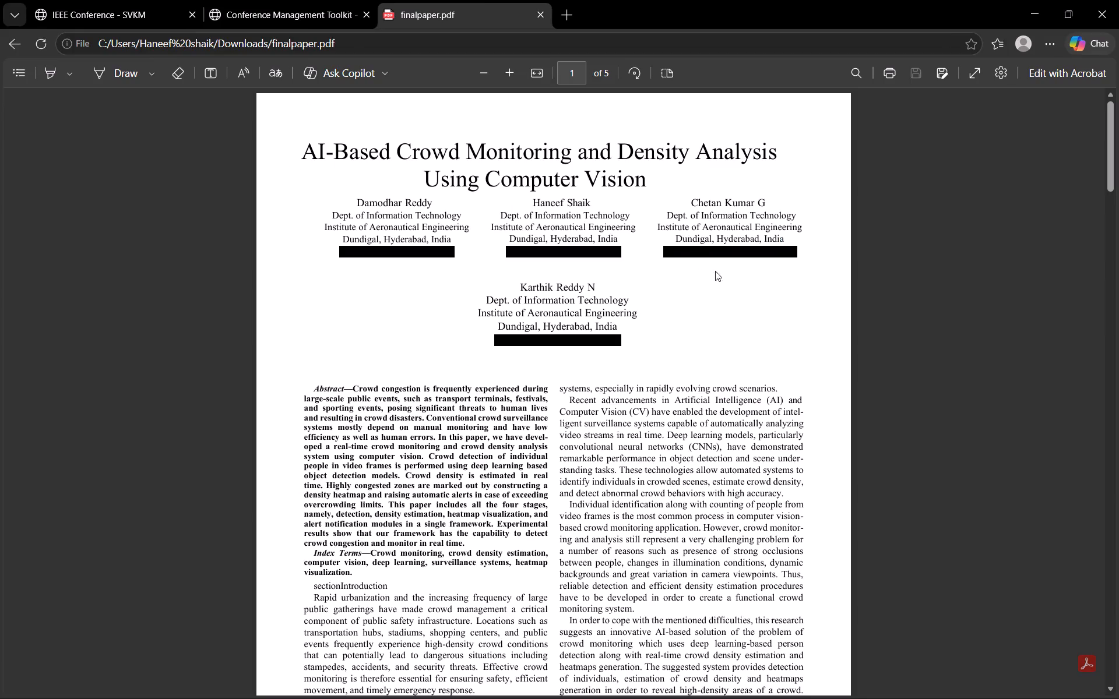
drag(661, 253, 825, 256)
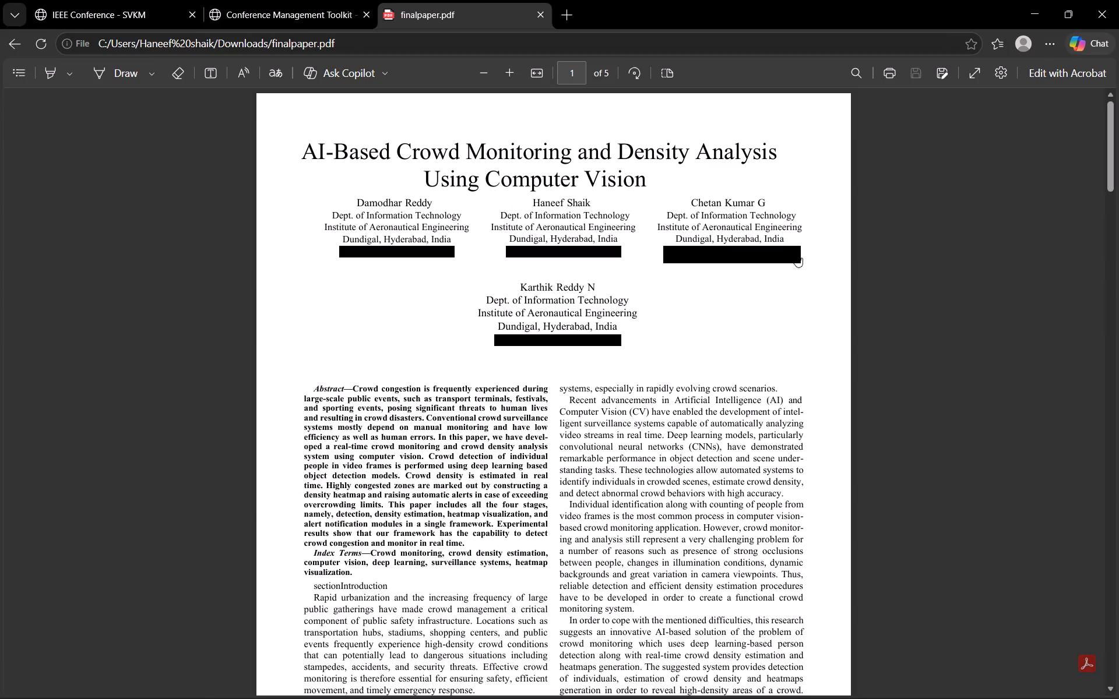
drag(790, 241, 793, 243)
drag(793, 243, 804, 256)
key(ctrl+c)
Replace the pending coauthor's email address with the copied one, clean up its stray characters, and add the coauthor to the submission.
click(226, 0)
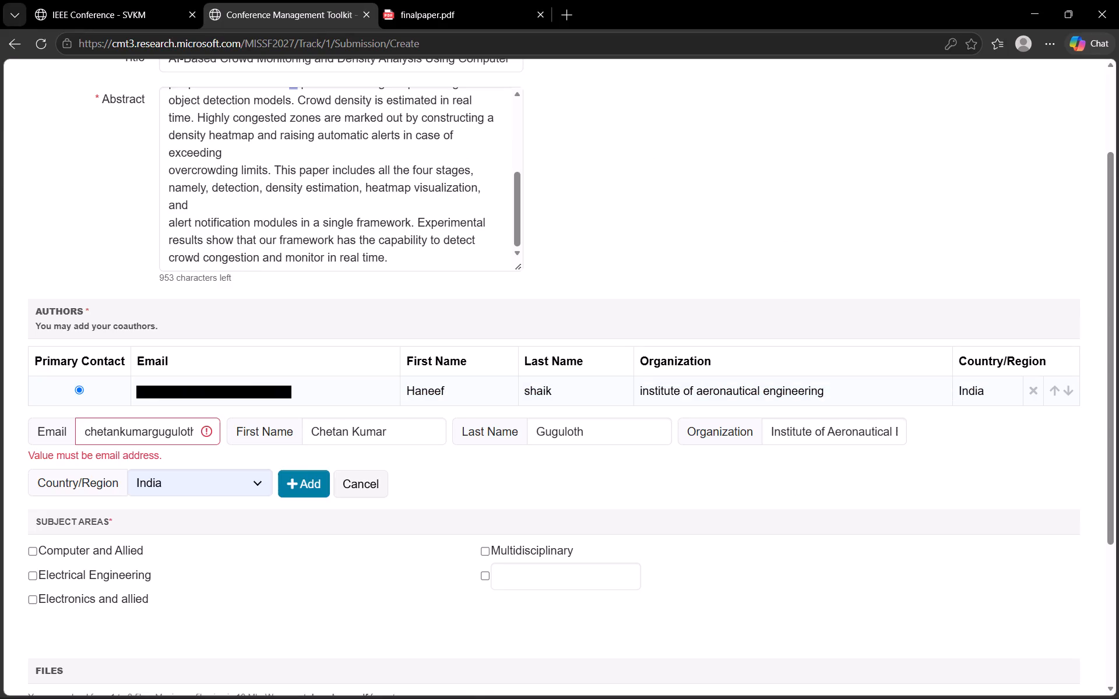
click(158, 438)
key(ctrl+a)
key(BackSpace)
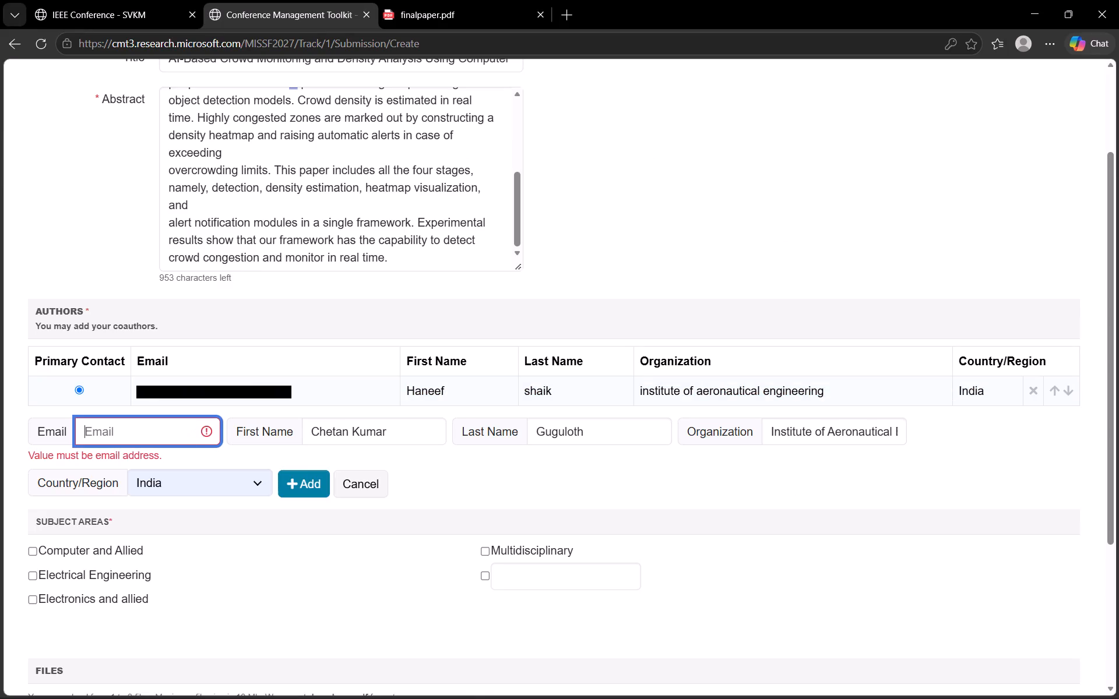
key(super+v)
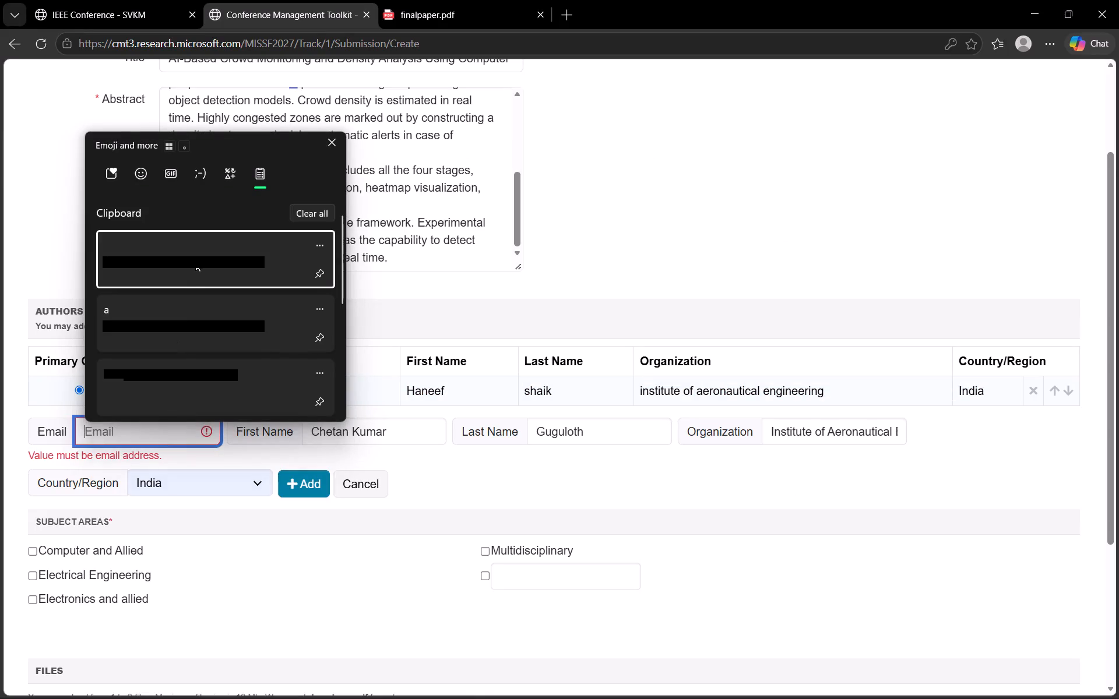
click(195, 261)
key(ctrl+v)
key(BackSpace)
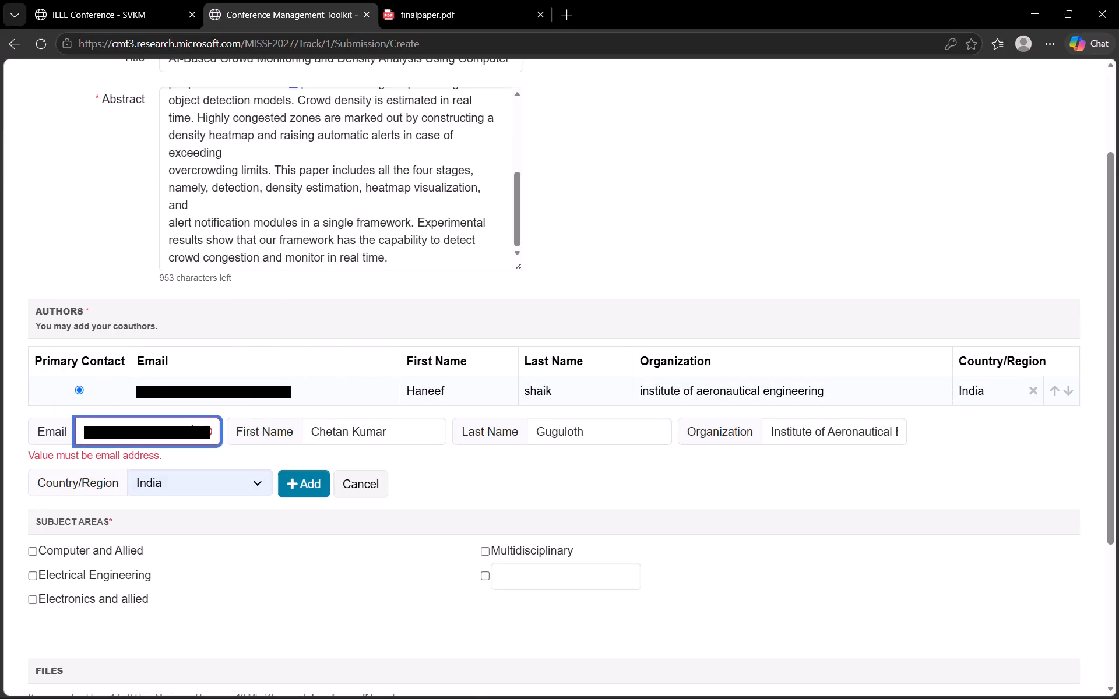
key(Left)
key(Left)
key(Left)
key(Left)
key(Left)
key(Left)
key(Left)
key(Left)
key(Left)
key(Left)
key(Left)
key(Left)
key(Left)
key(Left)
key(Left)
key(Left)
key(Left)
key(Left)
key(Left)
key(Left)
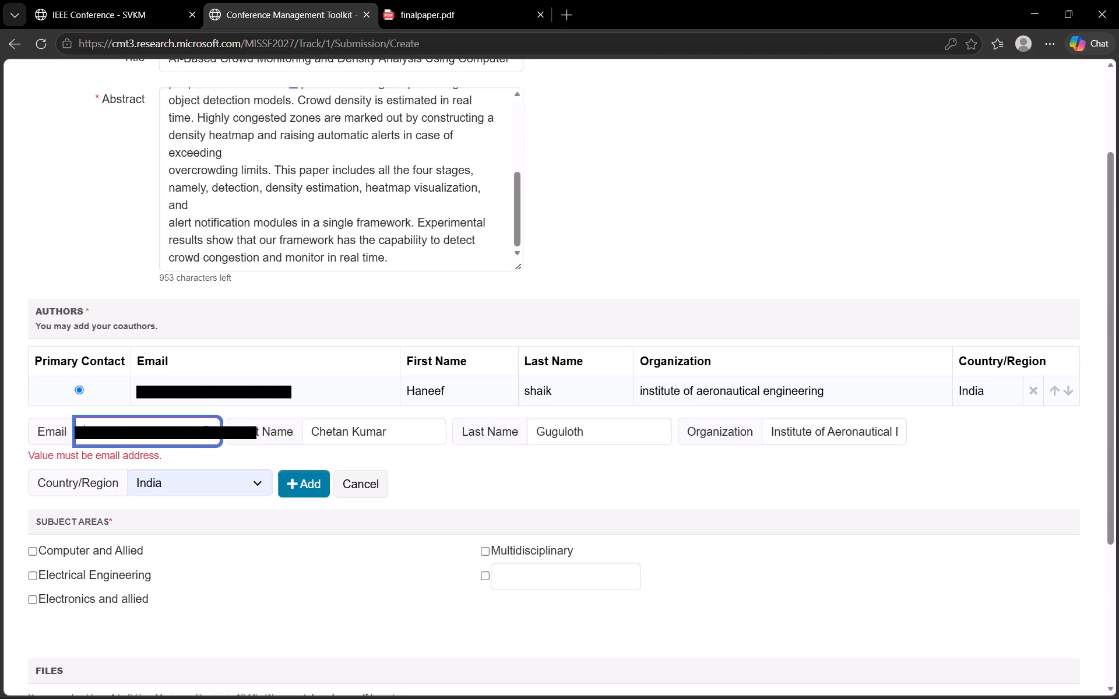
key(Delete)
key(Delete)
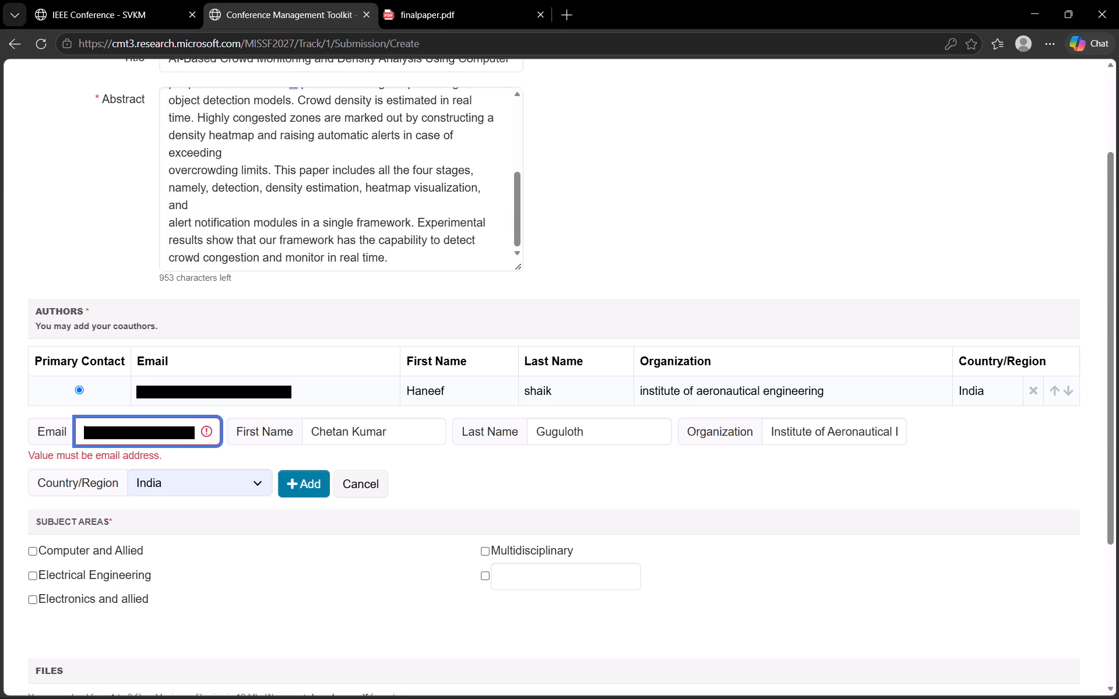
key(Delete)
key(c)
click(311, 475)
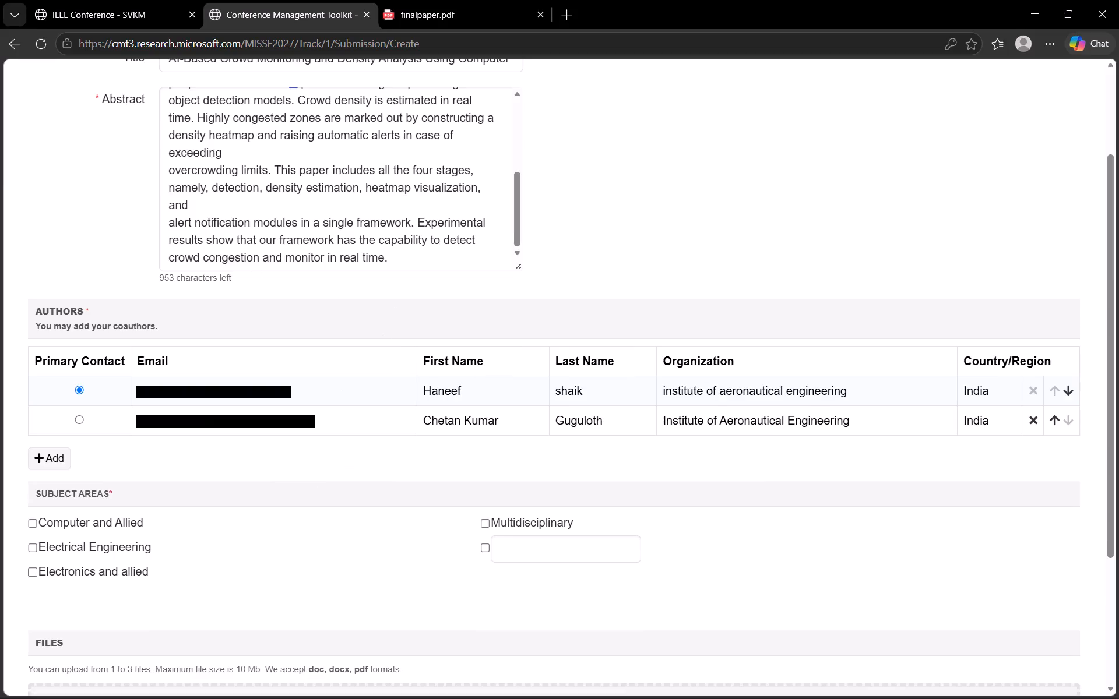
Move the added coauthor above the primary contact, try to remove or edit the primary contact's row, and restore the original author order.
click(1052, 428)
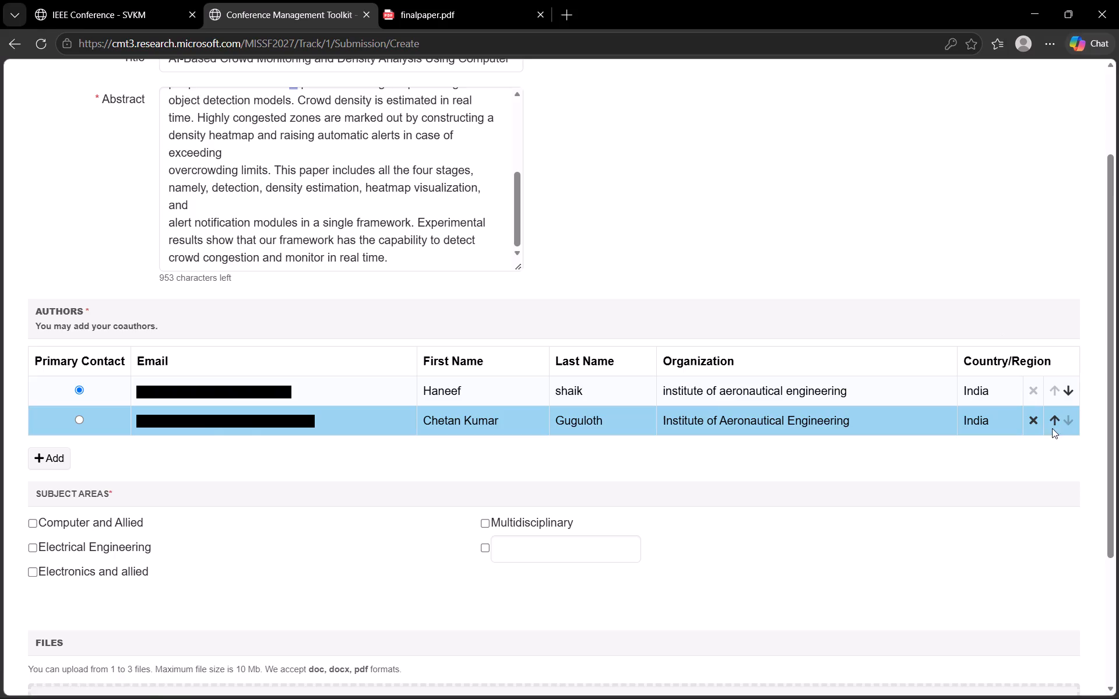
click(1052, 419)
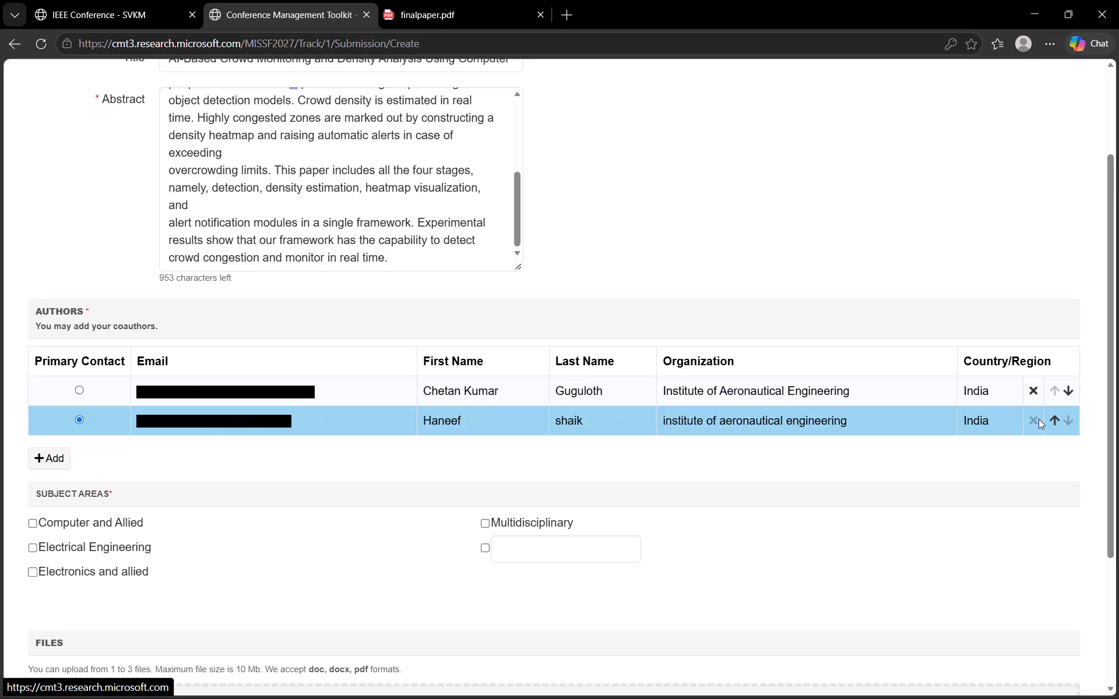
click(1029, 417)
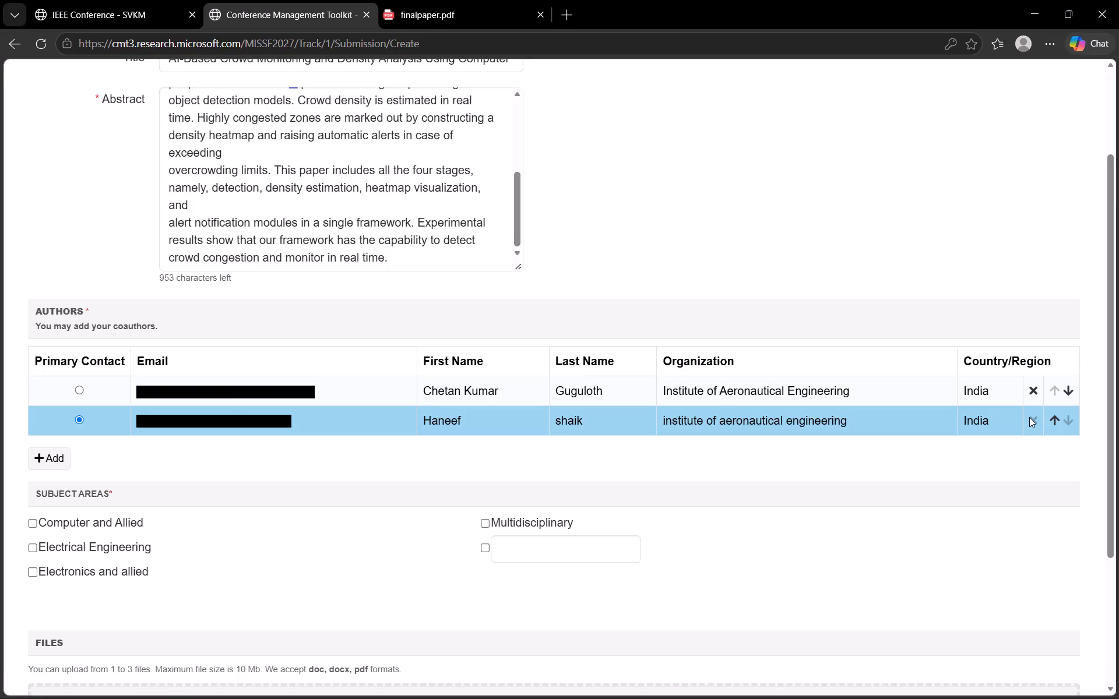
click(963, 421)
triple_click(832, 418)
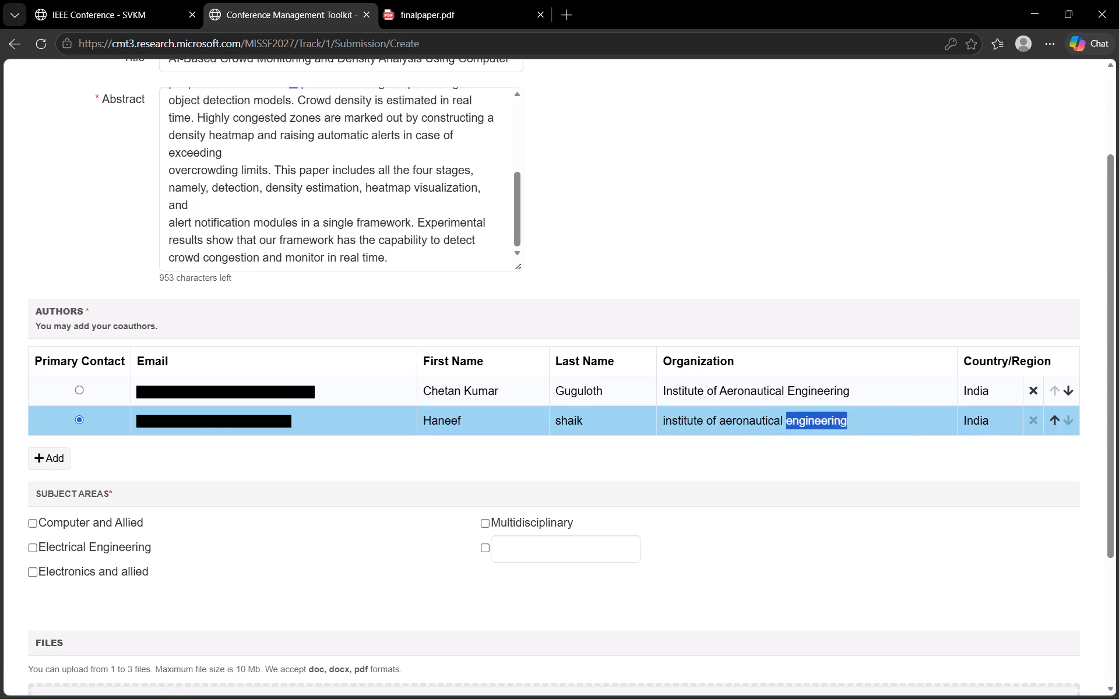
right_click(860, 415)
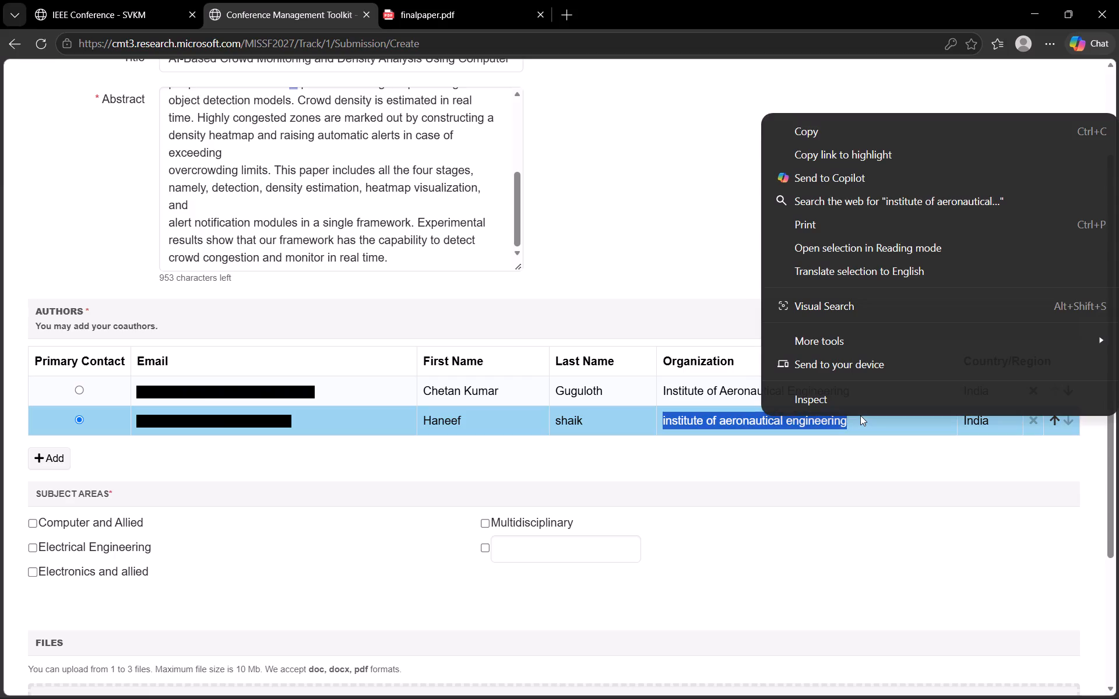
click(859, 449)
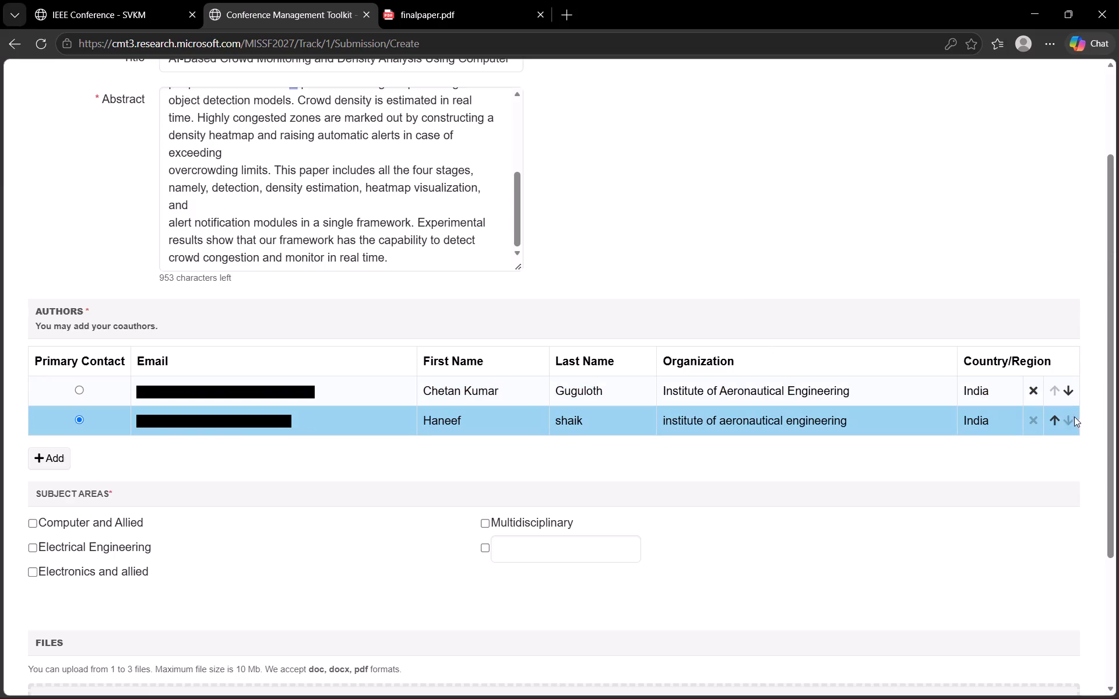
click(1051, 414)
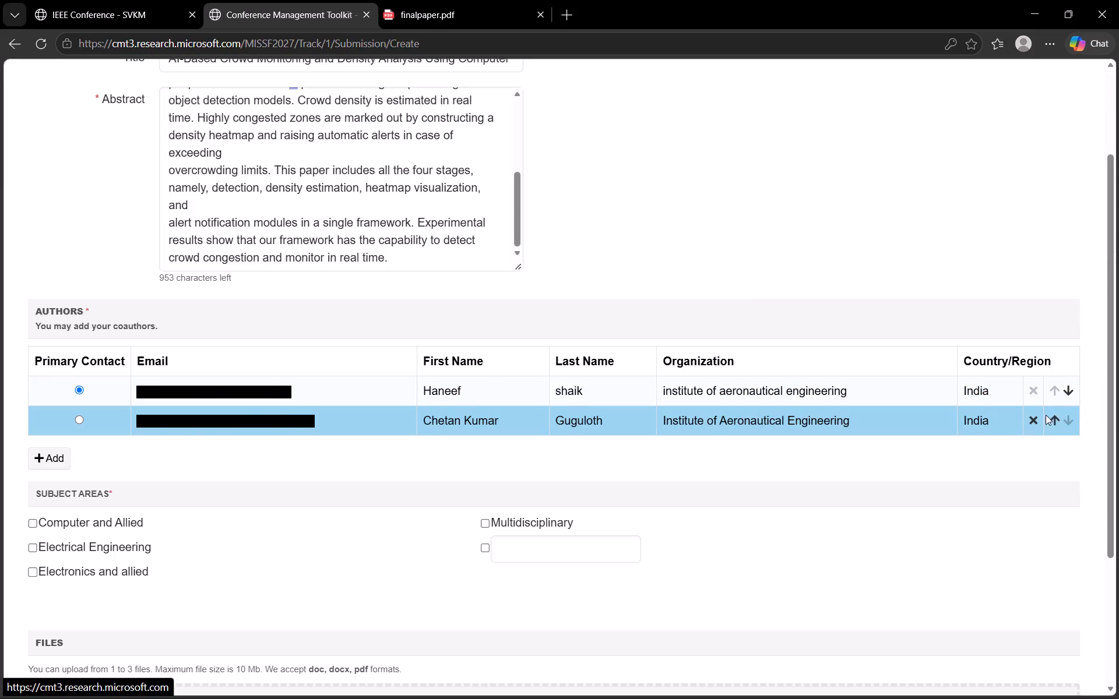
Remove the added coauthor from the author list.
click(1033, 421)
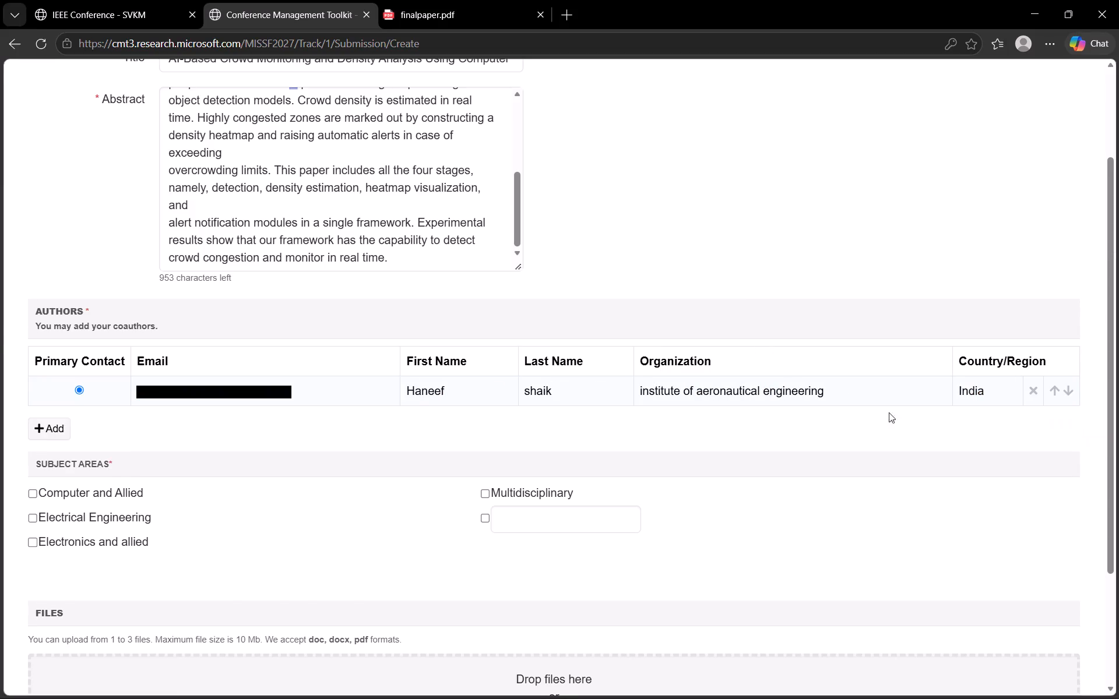
Start a new coauthor entry with the copied email address of the third author and delete the stray characters around it.
click(37, 425)
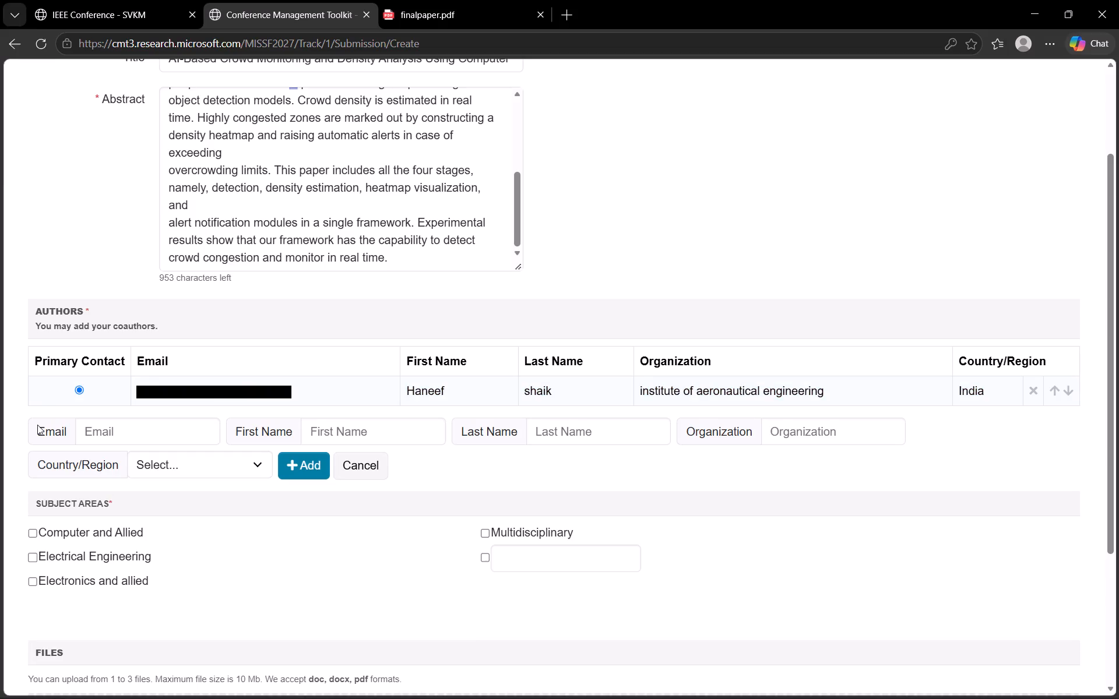
click(154, 429)
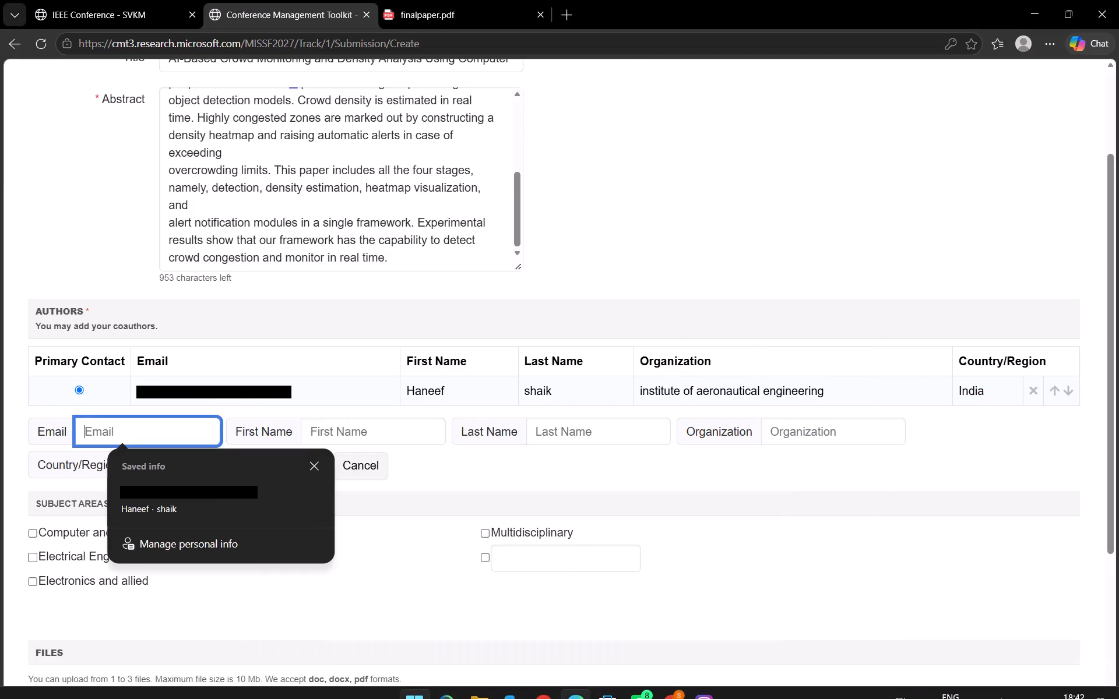
key(super+v)
click(202, 246)
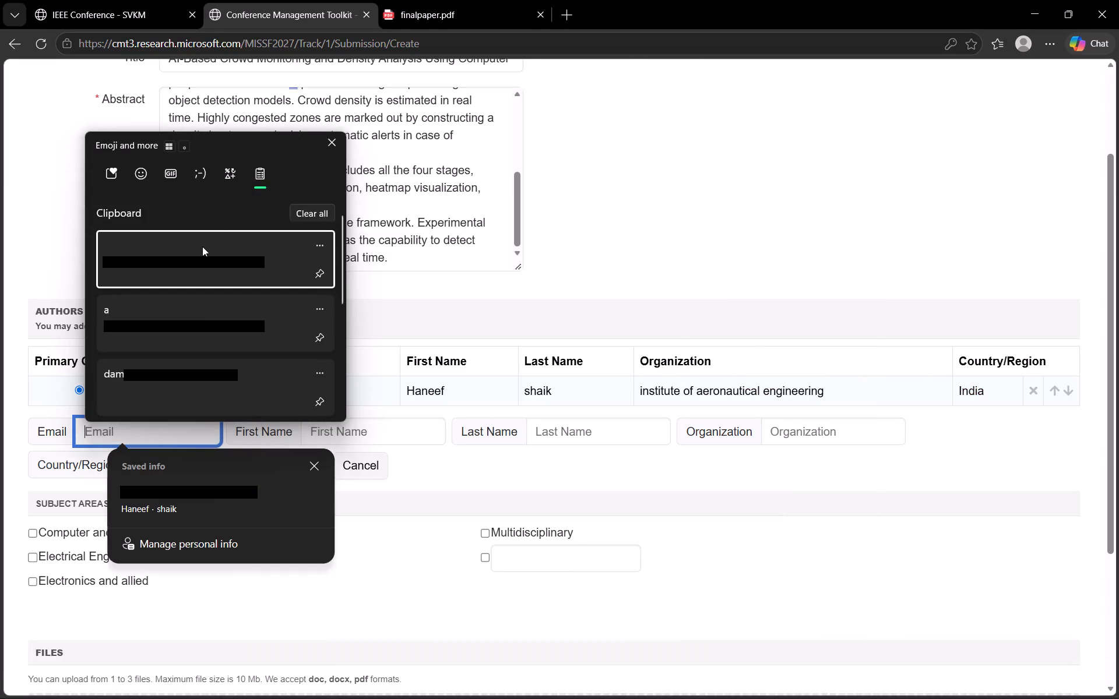
key(ctrl+v)
right_click(154, 404)
key(BackSpace)
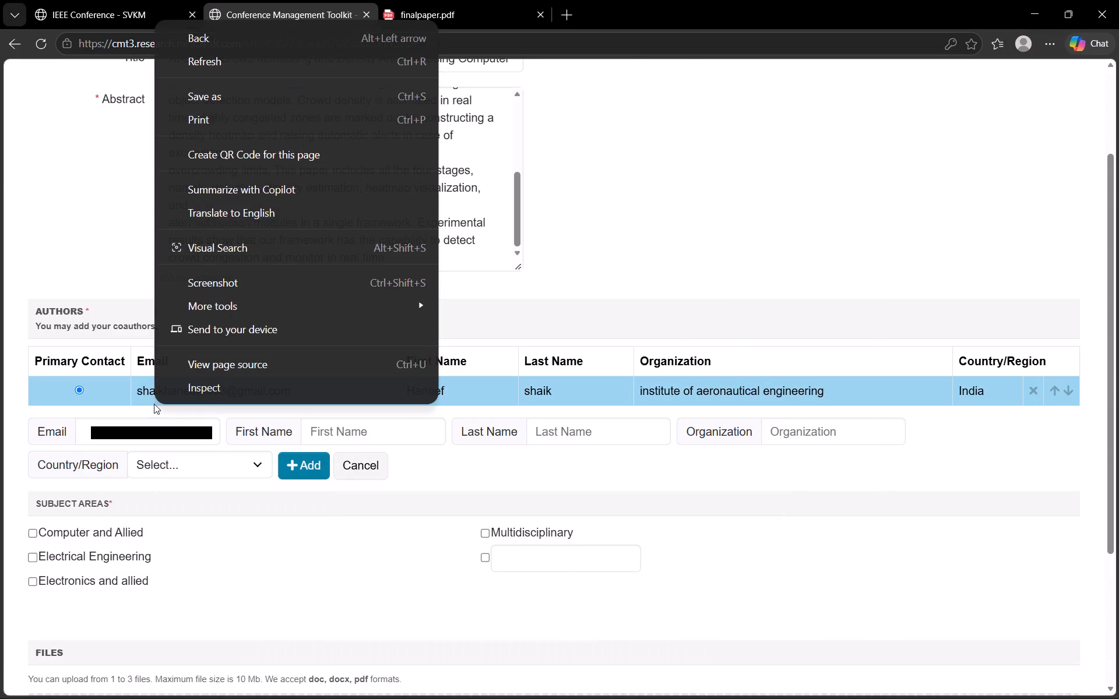
click(154, 423)
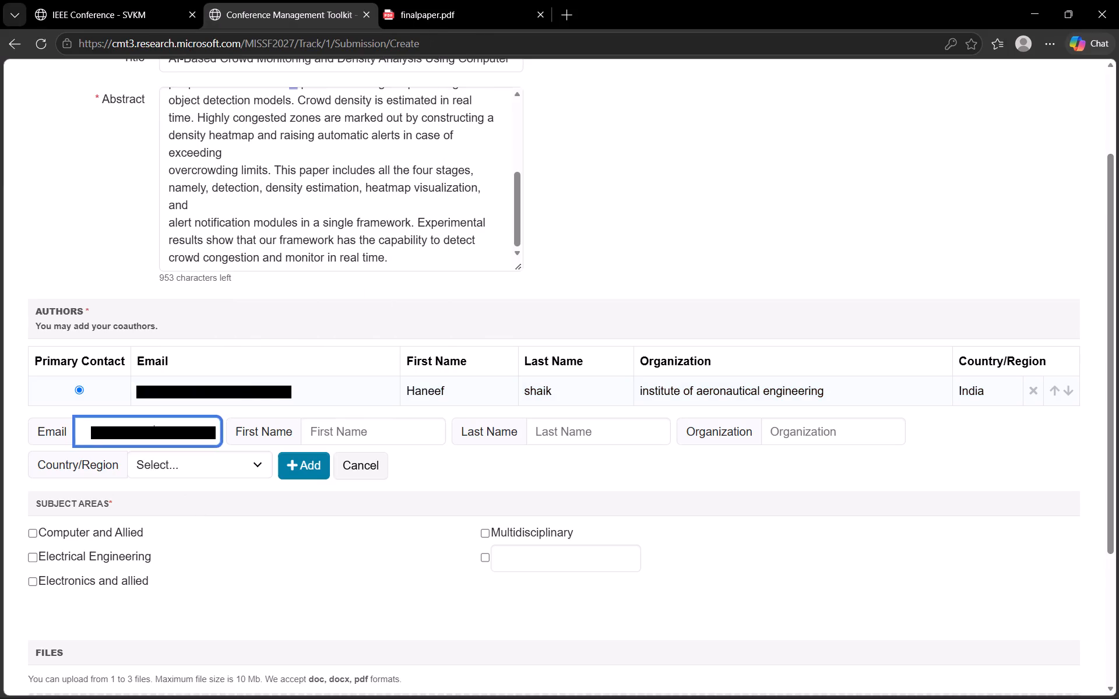
key(Right)
key(Right)
key(Right)
key(Right)
key(Right)
key(Right)
key(Right)
key(Right)
key(Right)
key(Right)
key(Right)
key(Right)
key(Right)
key(Right)
key(Right)
key(Right)
key(Right)
key(Right)
key(Right)
key(Right)
key(BackSpace)
key(Left)
key(Left)
key(Left)
key(Left)
key(Left)
key(Left)
key(Left)
key(Left)
key(Left)
key(Left)
key(Left)
key(Left)
key(Left)
key(Left)
key(Left)
key(Left)
key(Left)
key(Left)
key(Left)
key(Left)
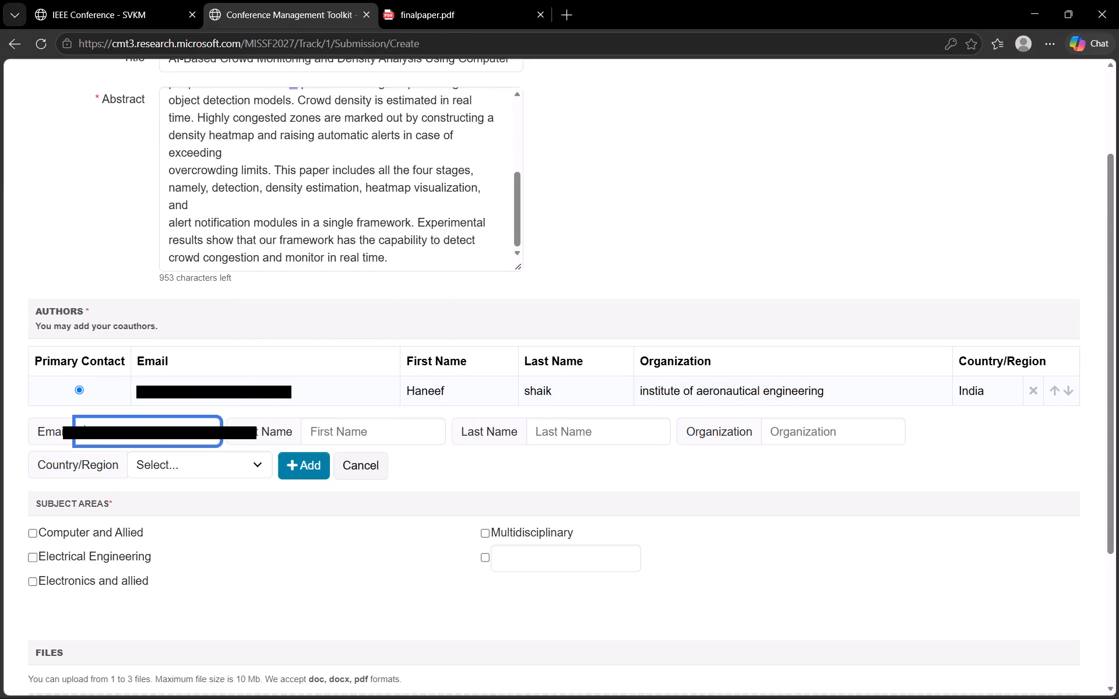
key(Delete)
key(Delete)
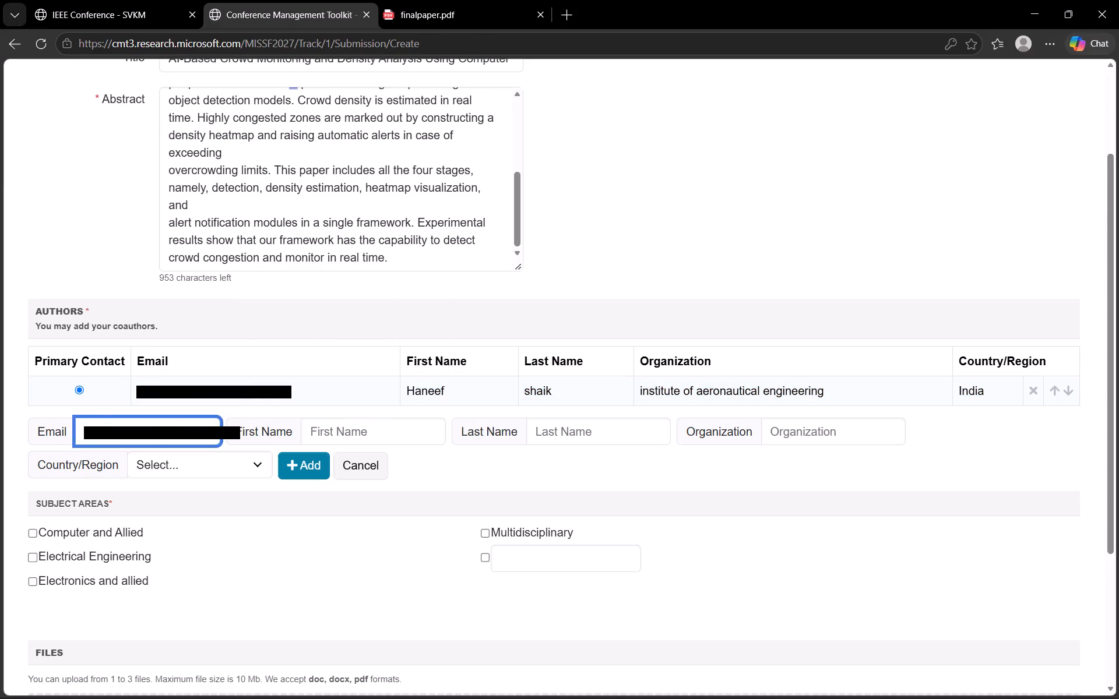
Enter the third author's first and last names in the new coauthor entry.
click(387, 433)
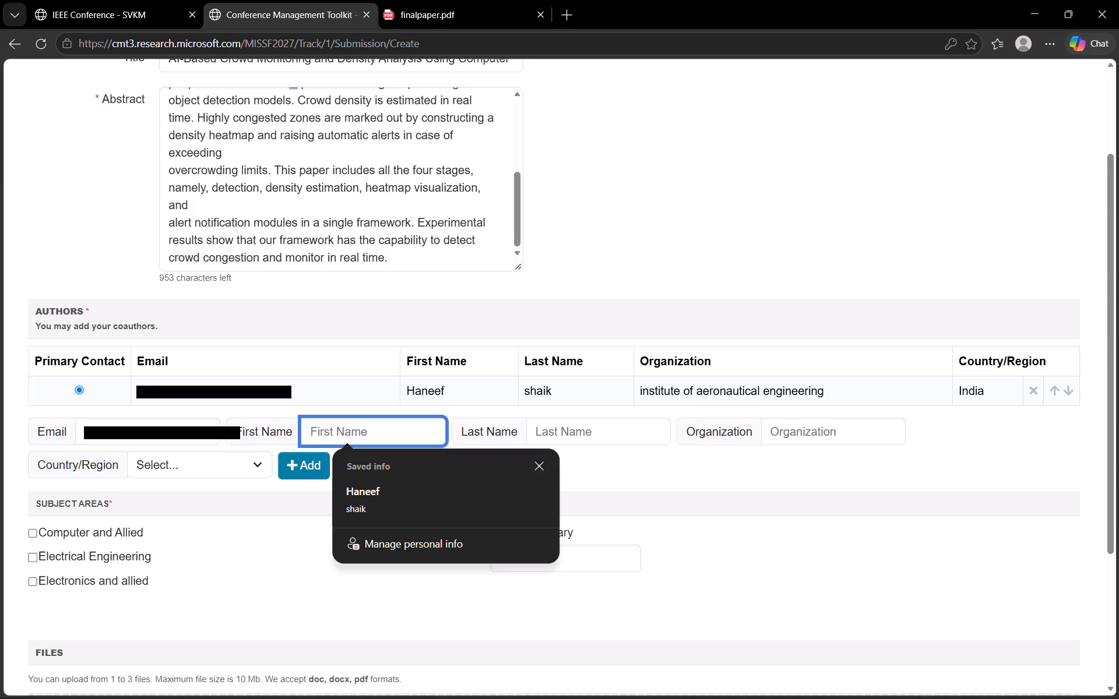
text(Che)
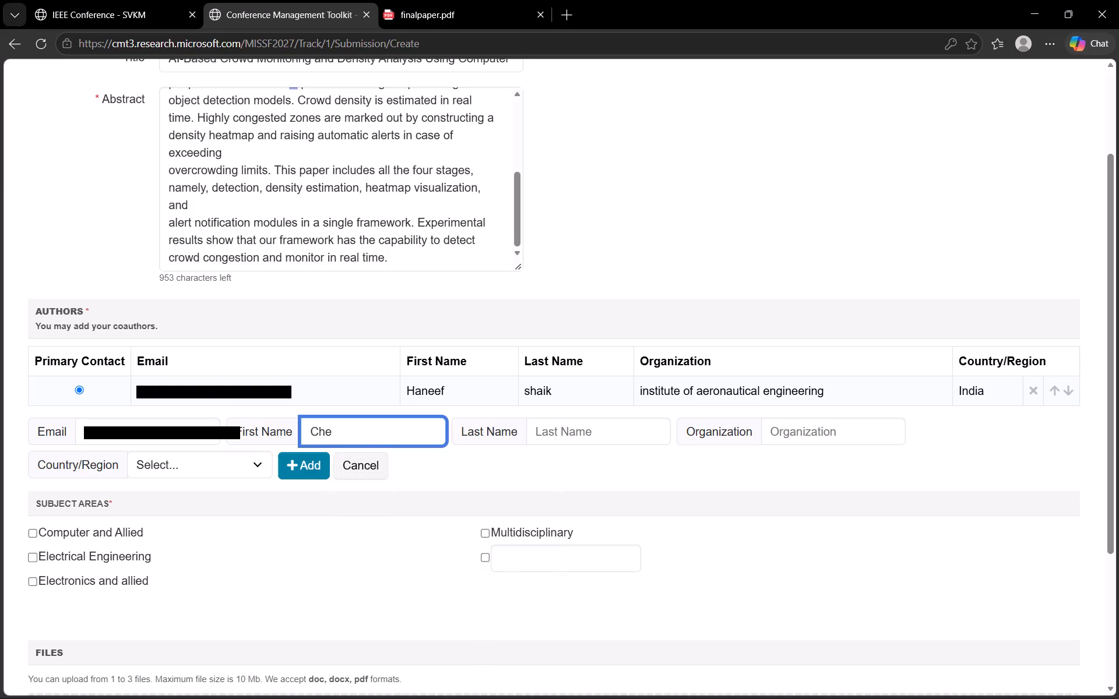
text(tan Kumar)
click(566, 431)
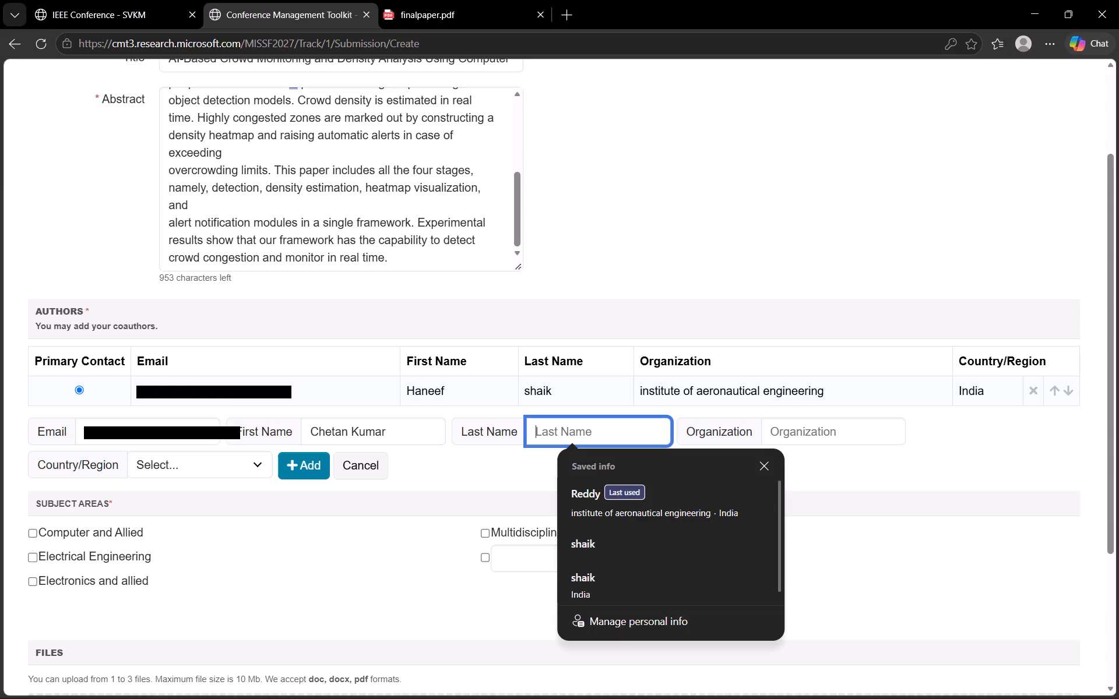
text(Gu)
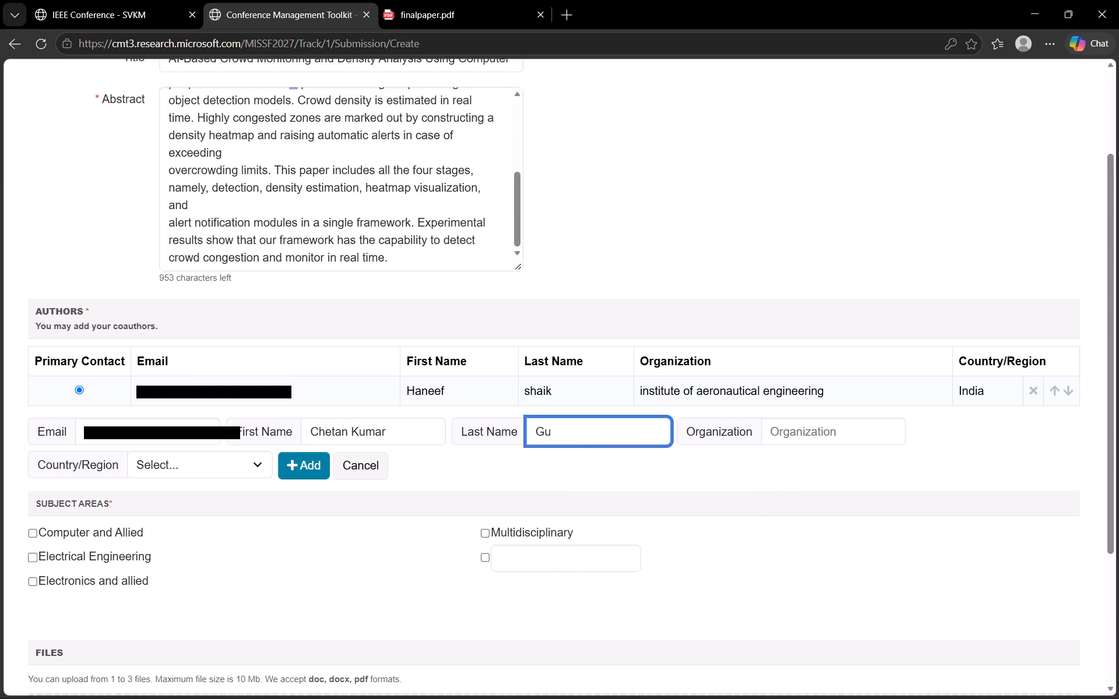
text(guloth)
Fill in the third author's organization as institute of aeronautical engineering and country as India, and add the entry to the author list.
click(861, 435)
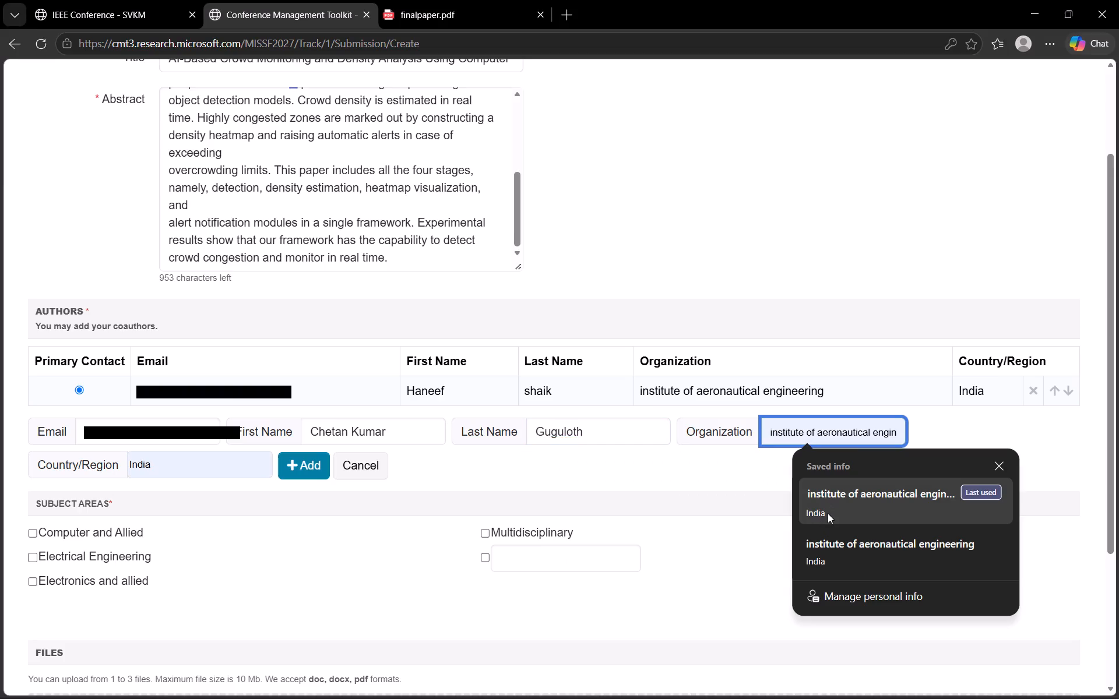
click(828, 513)
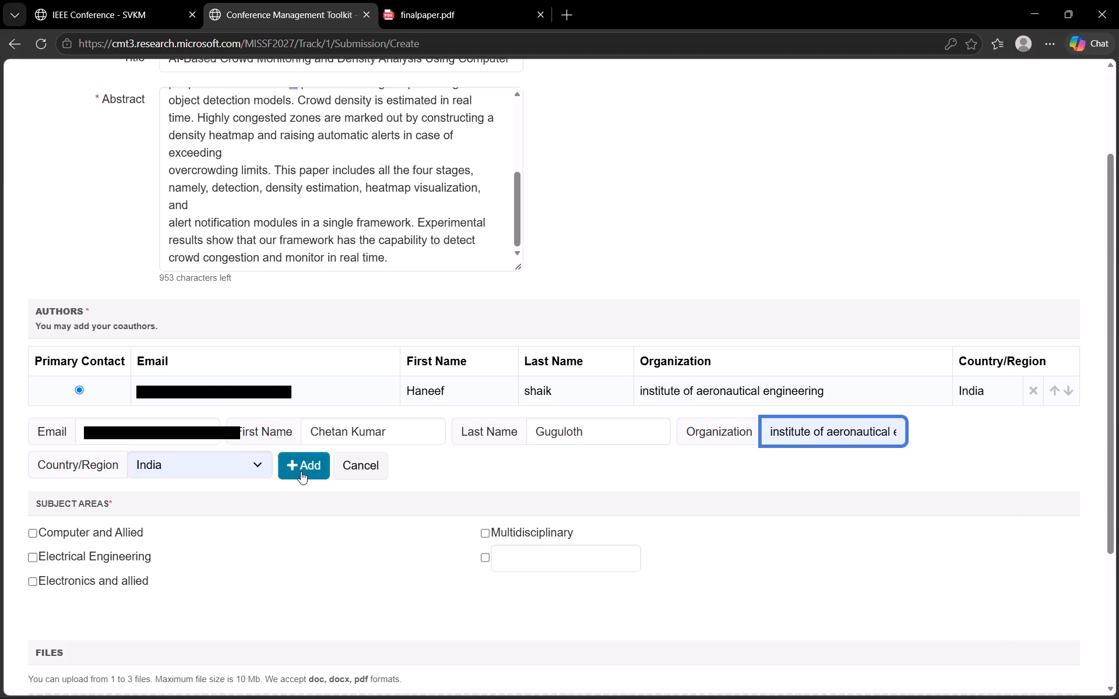
click(302, 469)
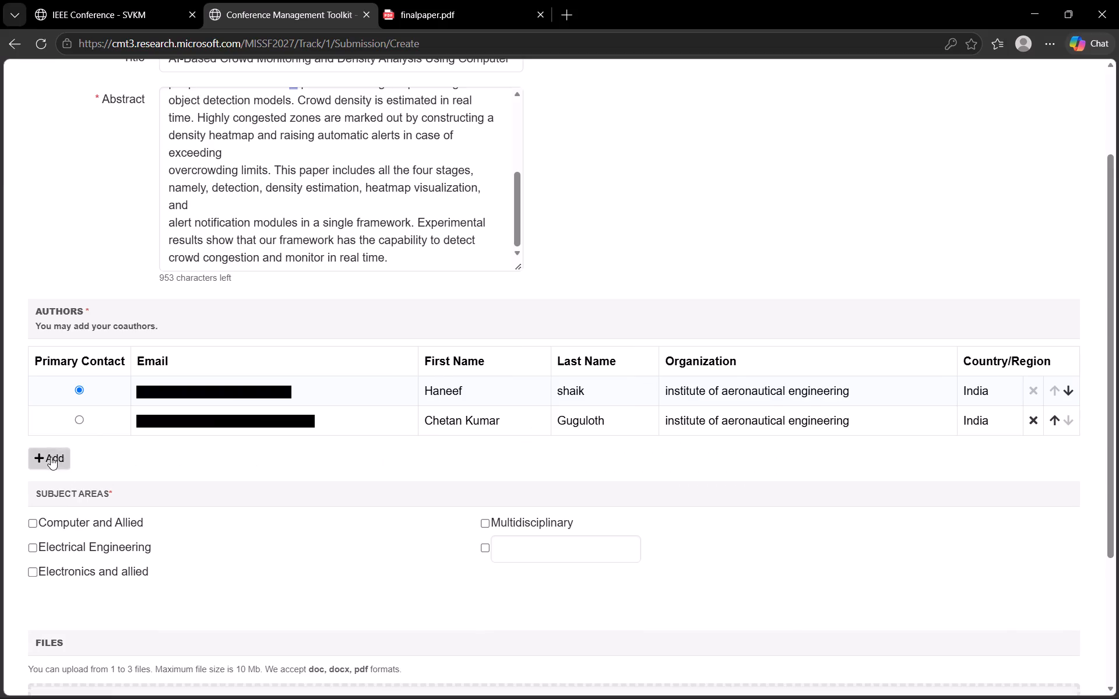
Start another coauthor entry with the first-listed author's email address from the clipboard history and correct its wrong character.
click(51, 457)
click(138, 455)
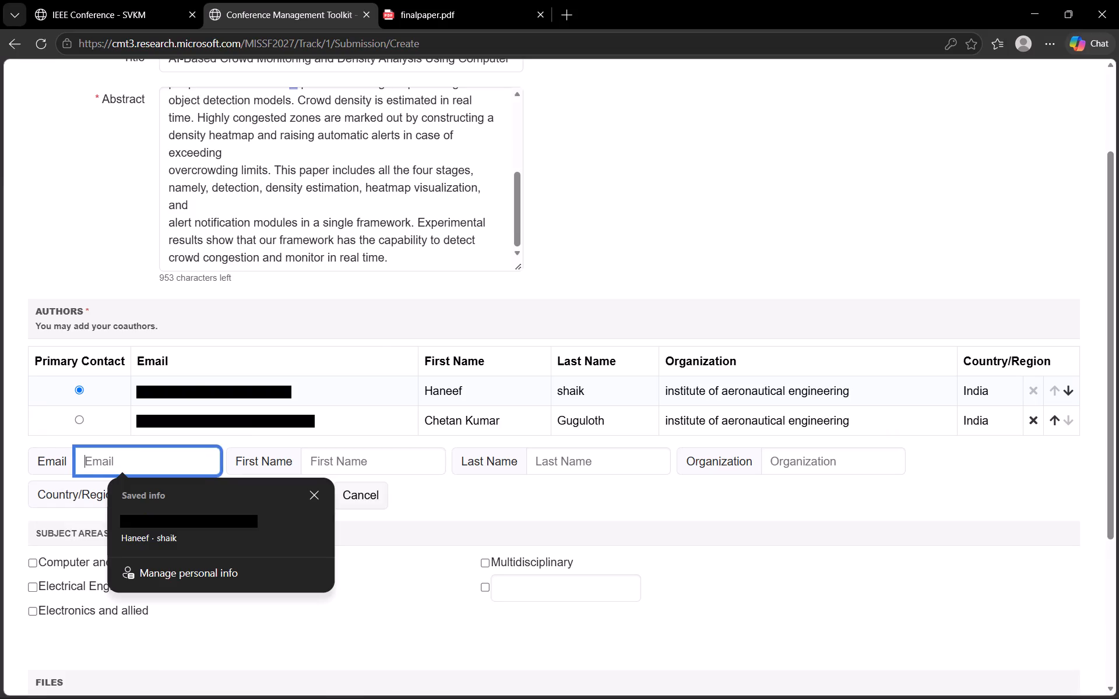
key(super+v)
scroll(171, 352, down, 1)
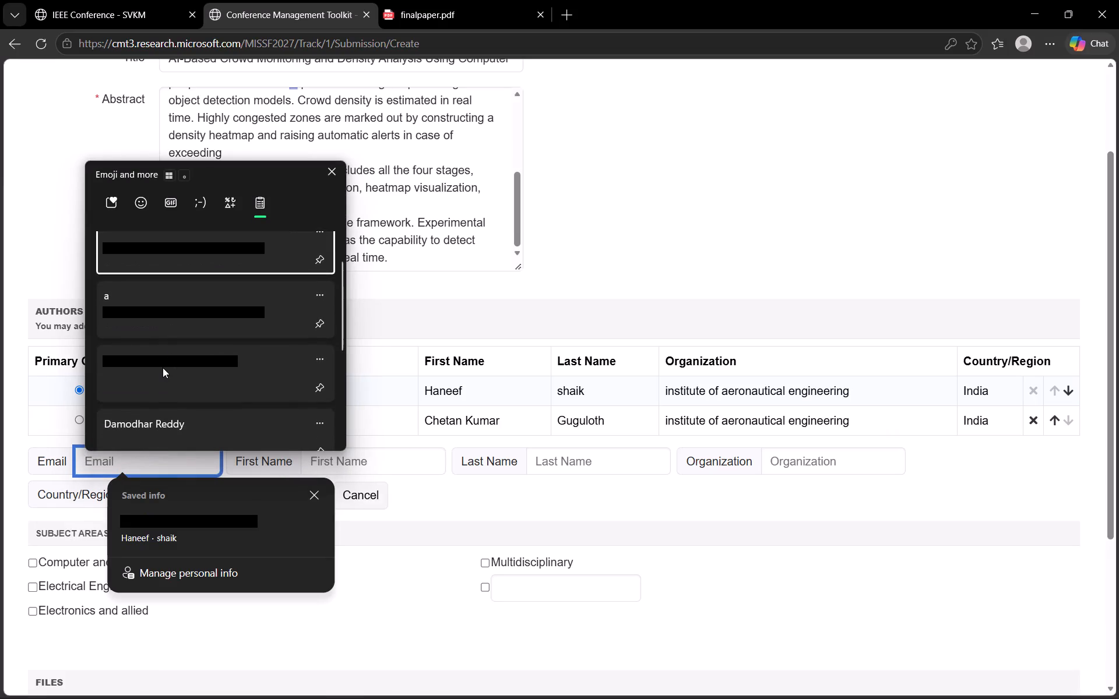
click(163, 368)
key(ctrl+v)
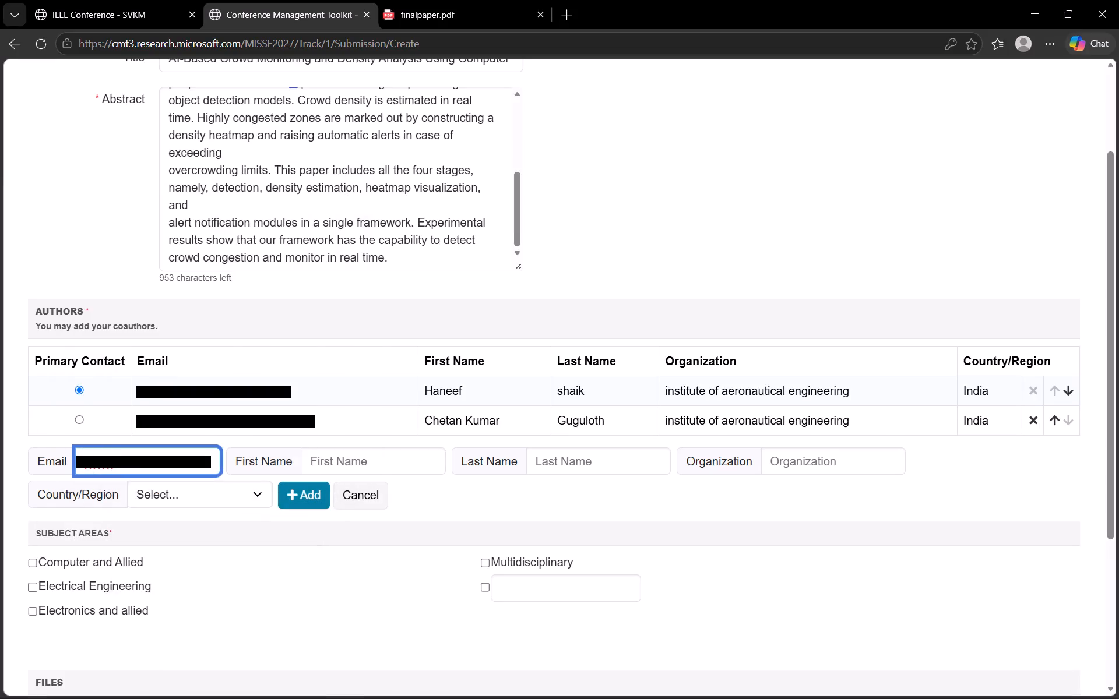
click(115, 463)
key(Delete)
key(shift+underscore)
Fill in the first-listed author's saved name, organization institute of aeronautical engineering and country India, and add the coauthor.
click(358, 466)
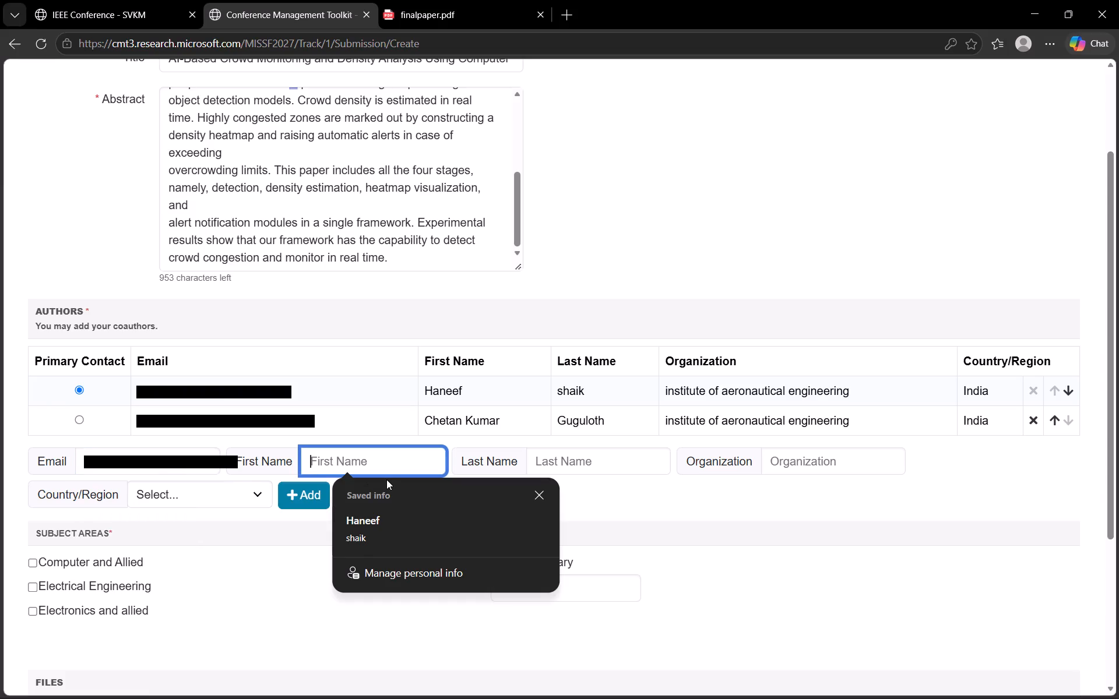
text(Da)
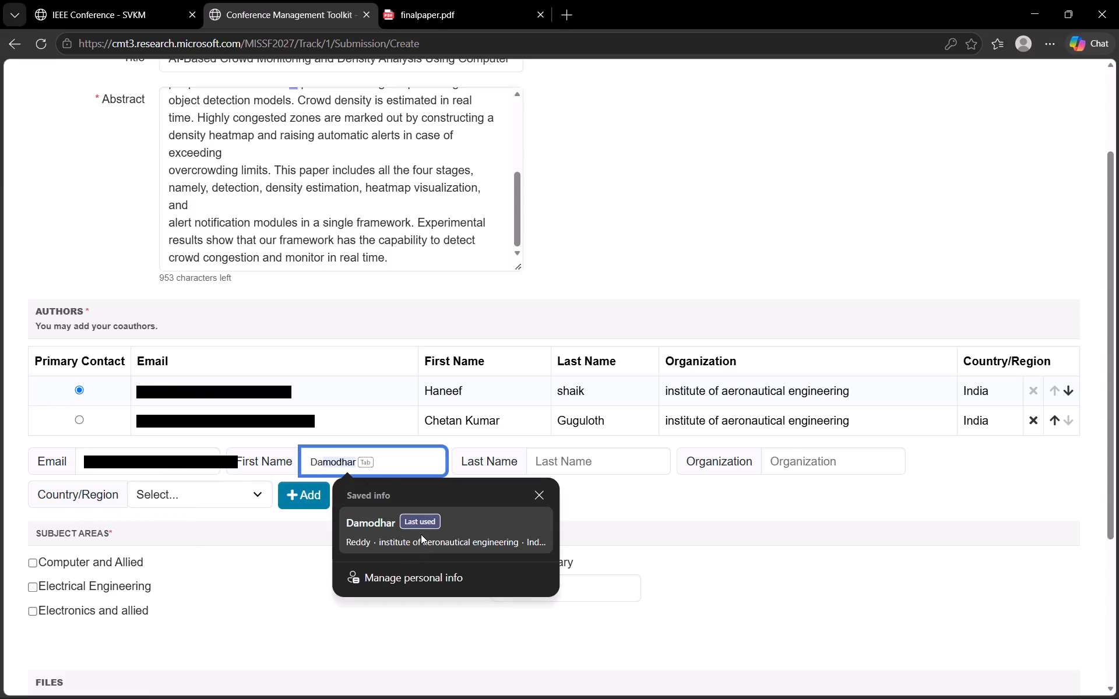
click(421, 534)
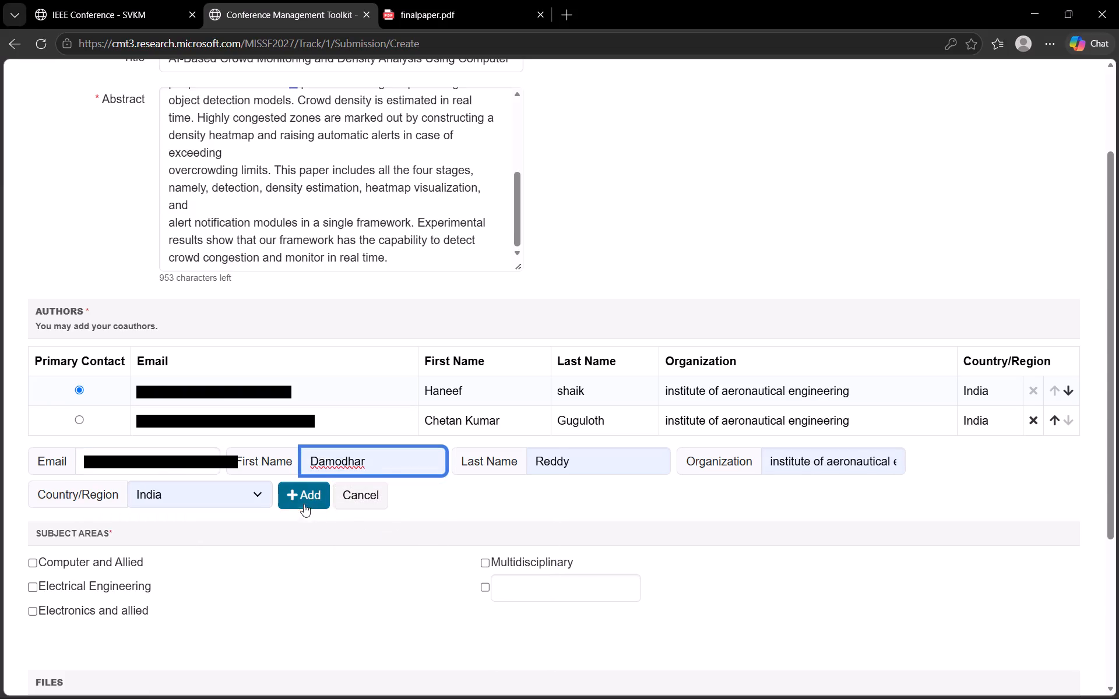
click(307, 500)
Copy the fourth author's email address from finalpaper.pdf into a new coauthor entry on the submission form.
click(492, 0)
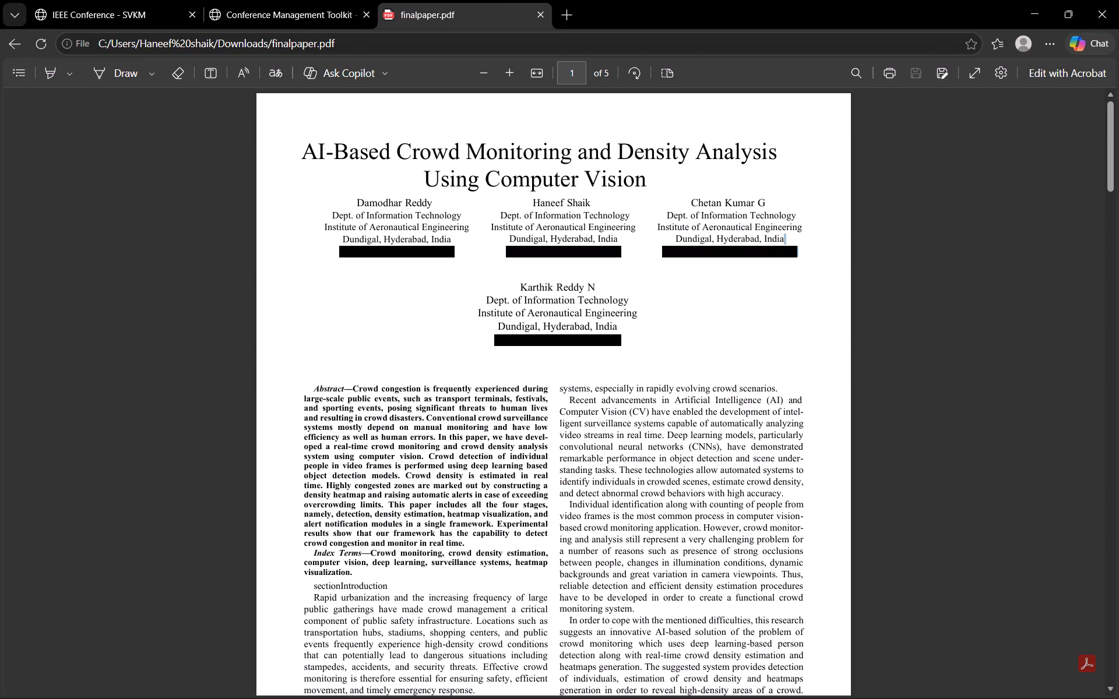
drag(494, 339, 497, 339)
drag(497, 339, 611, 333)
drag(611, 333, 631, 344)
key(ctrl+c)
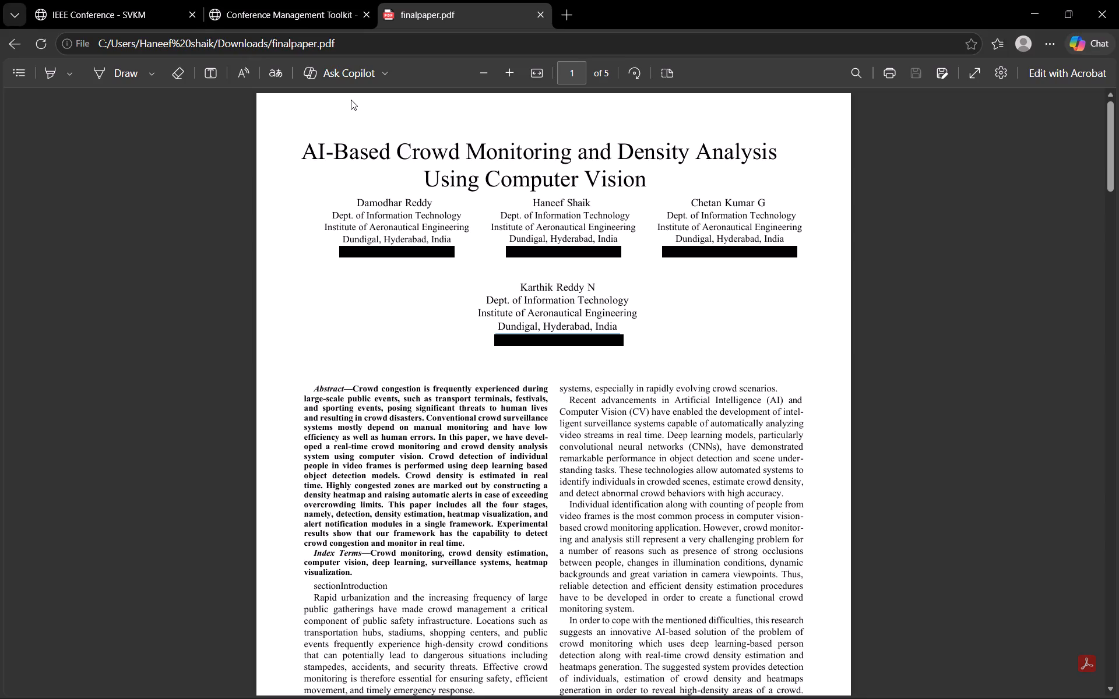
click(219, 0)
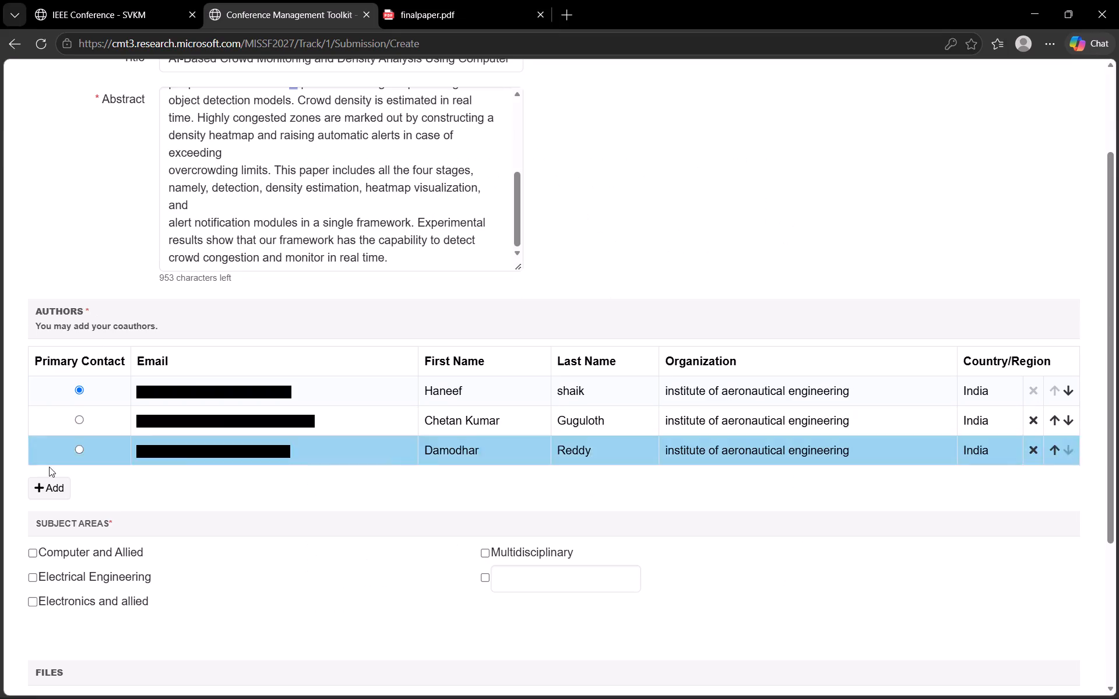
click(45, 479)
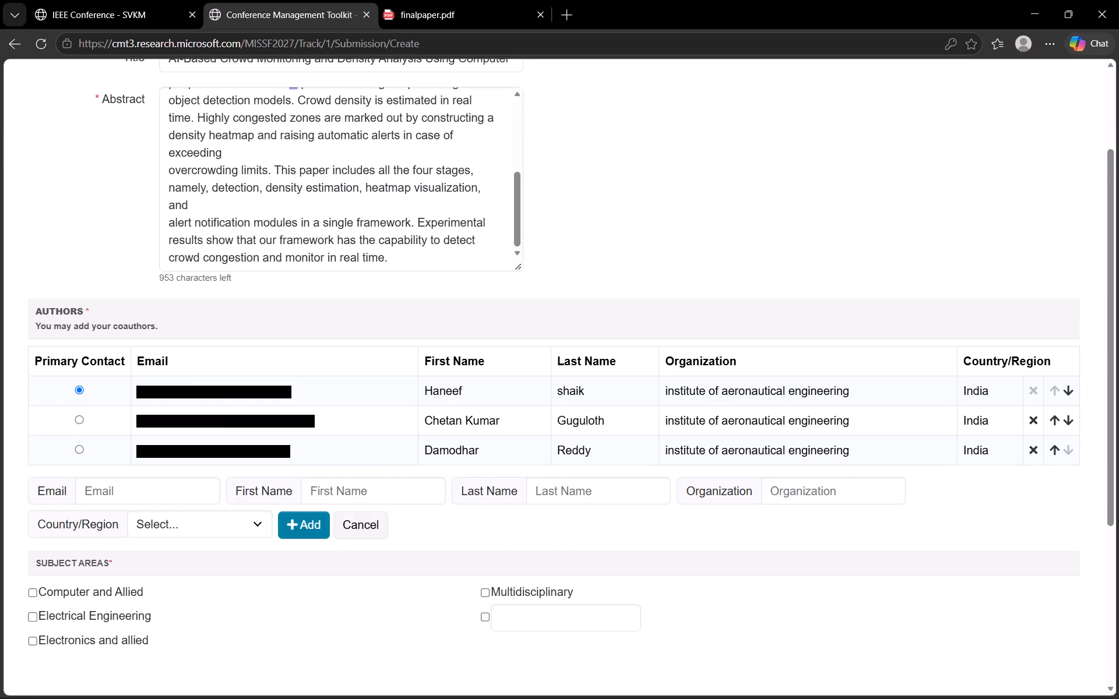
click(140, 490)
key(ctrl+v)
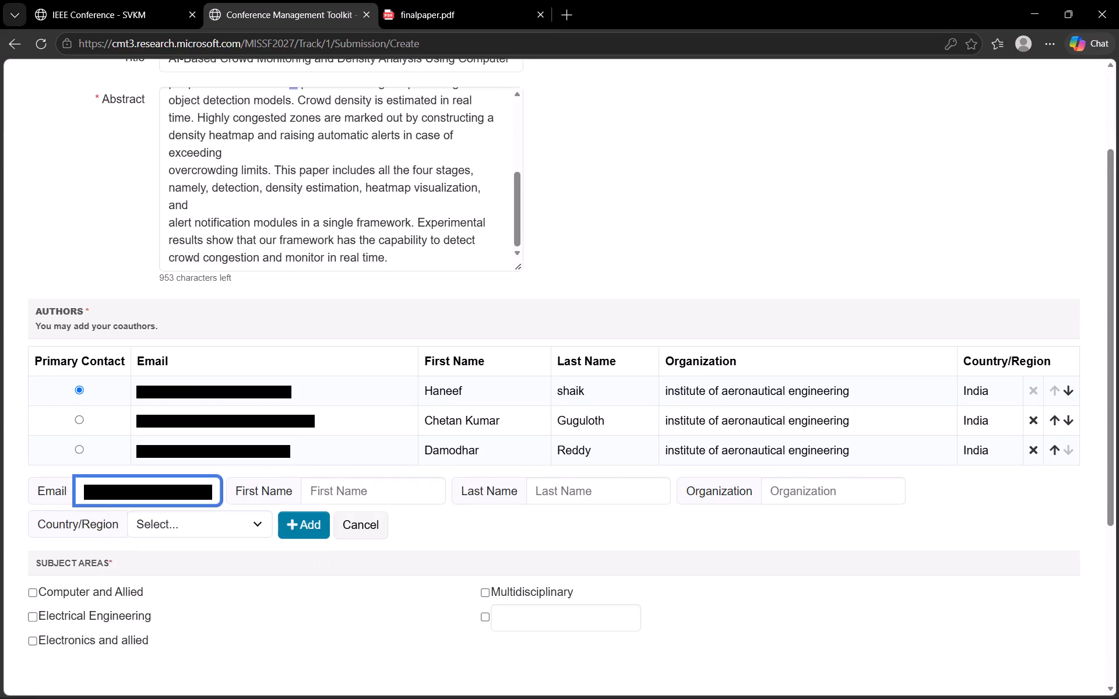
scroll(138, 500, right, 5)
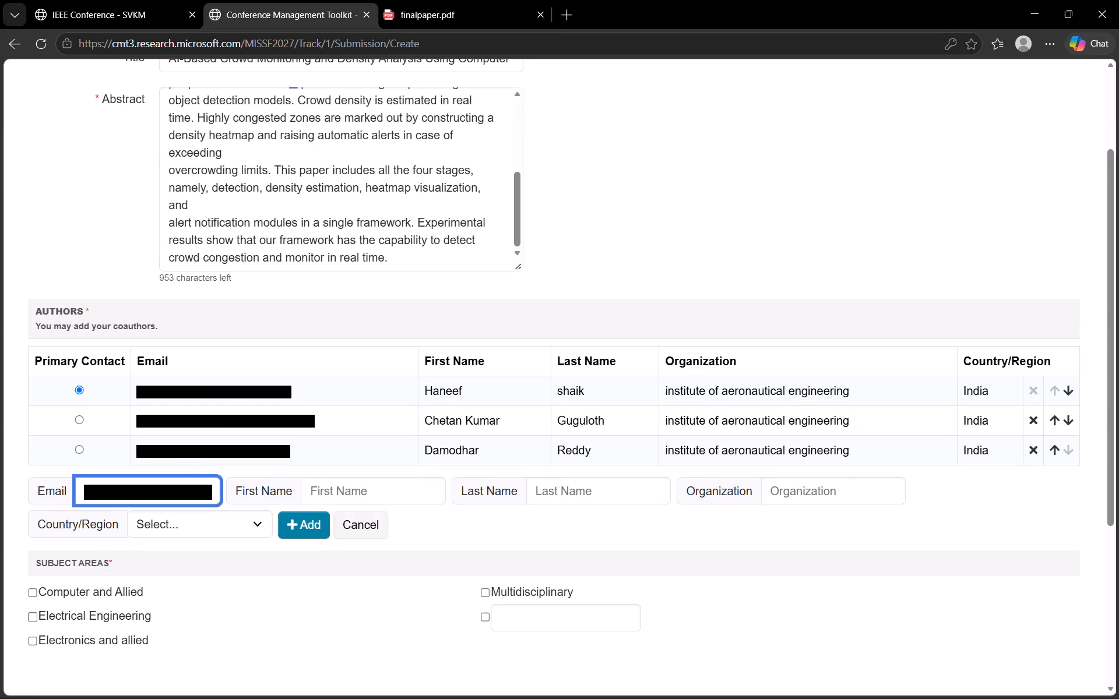
Enter the fourth author's first name and fill in organization institute of aeronautical engineering and country India from saved info.
click(385, 490)
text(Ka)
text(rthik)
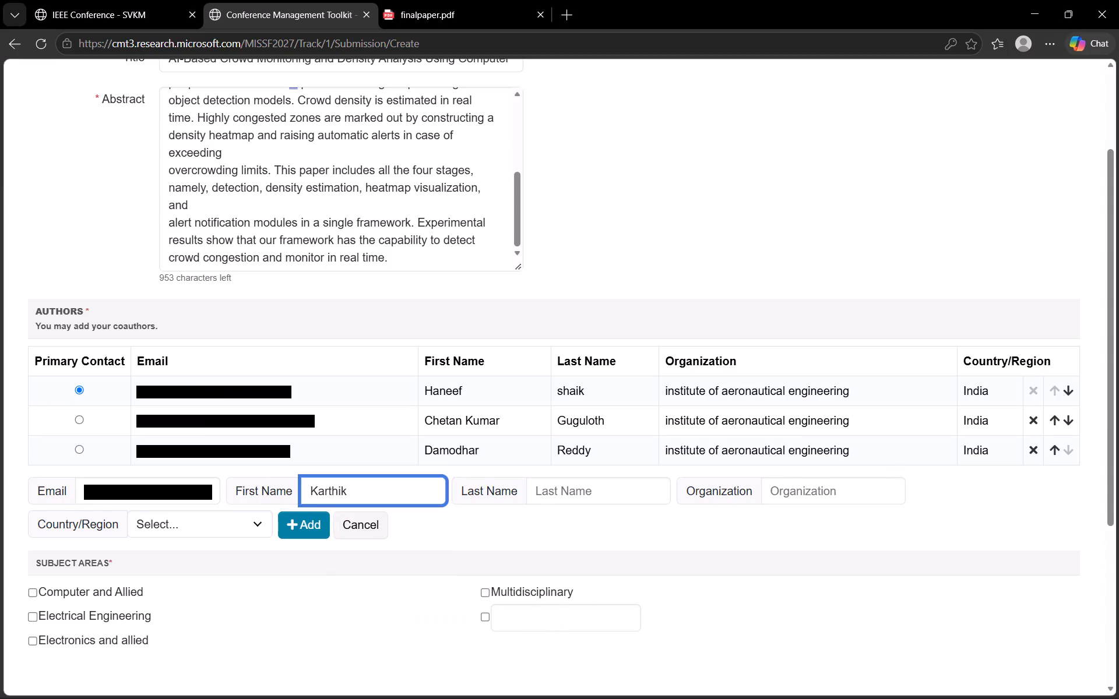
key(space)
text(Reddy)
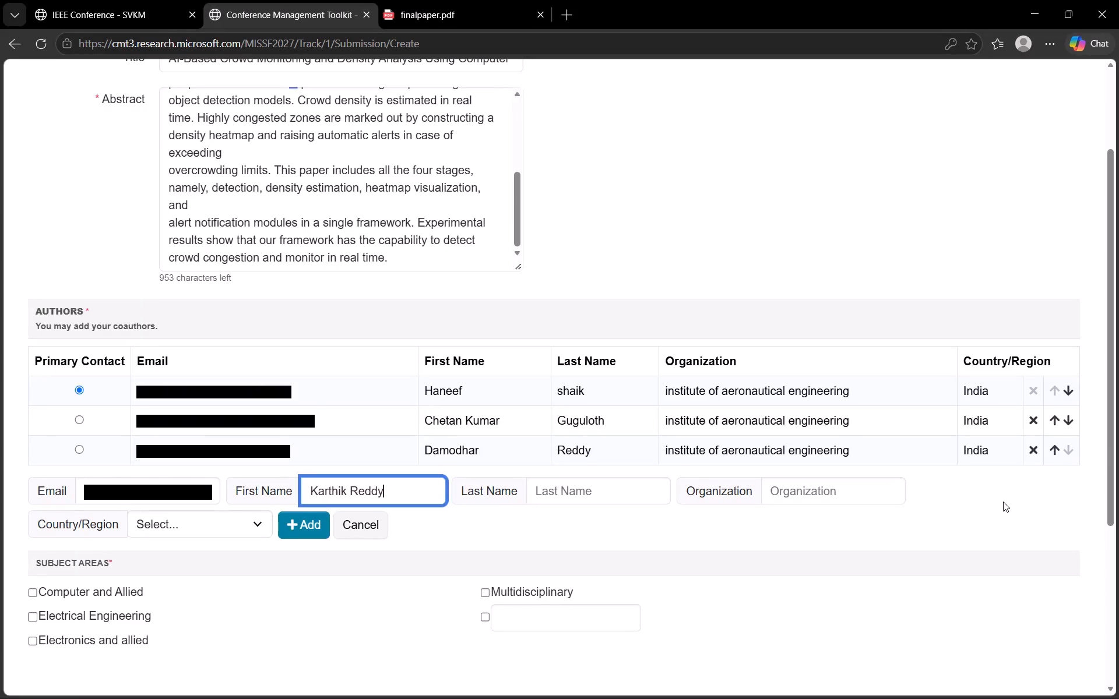
click(810, 502)
click(796, 557)
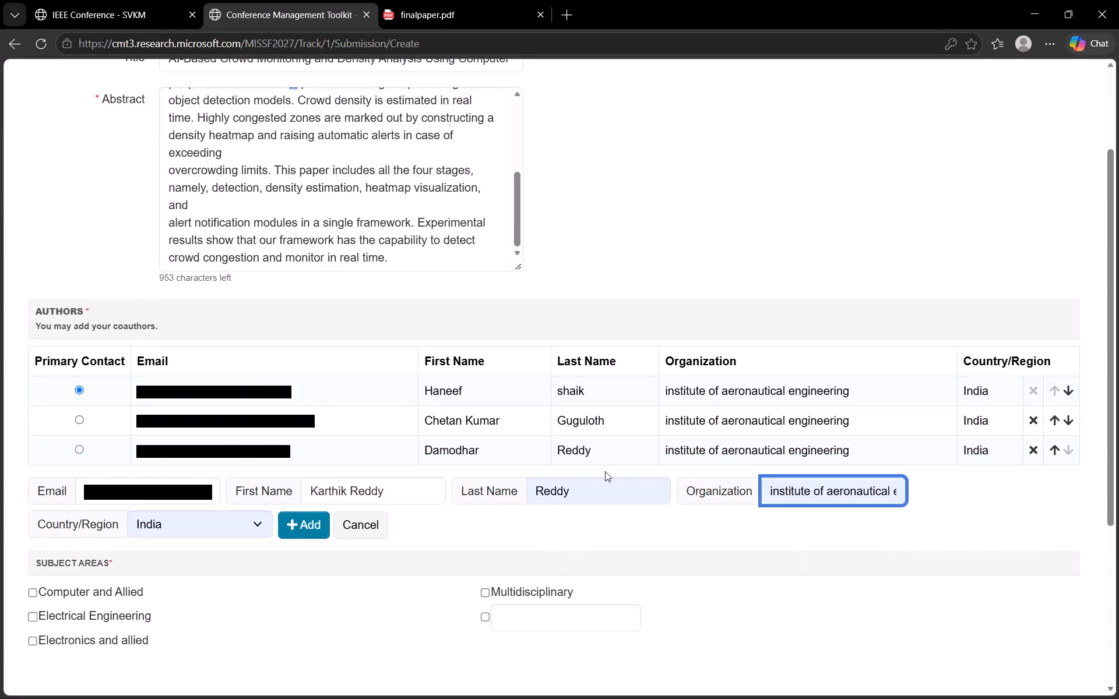
click(662, 530)
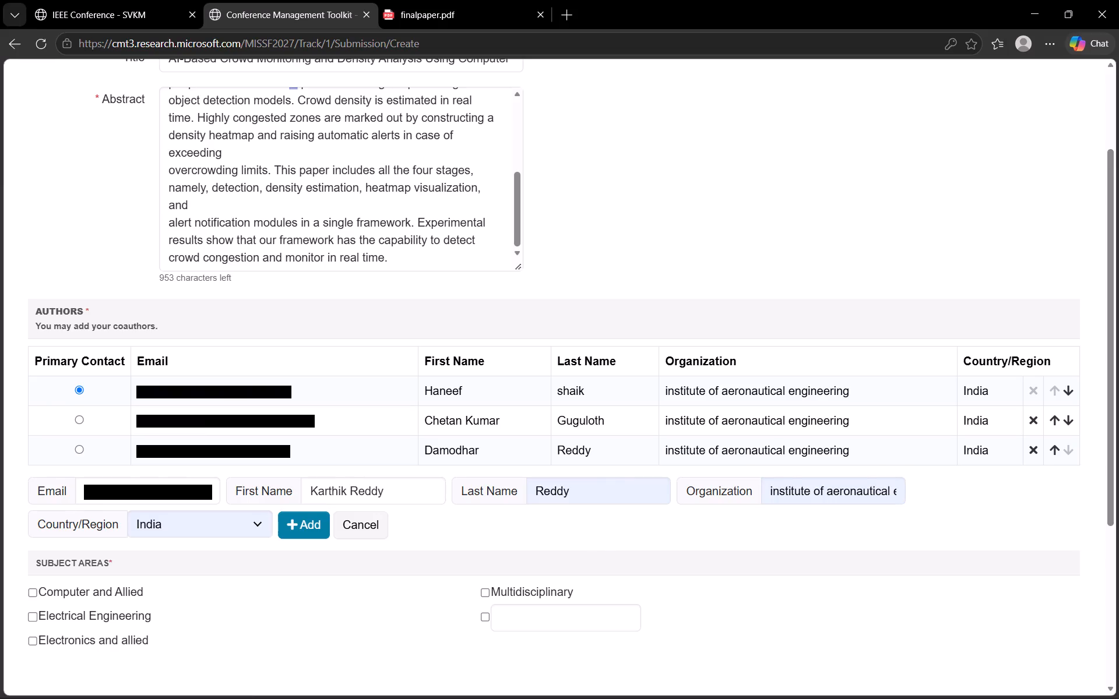
Replace the autofilled last name with the fourth author's full last name and try to add the coauthor entry.
click(588, 483)
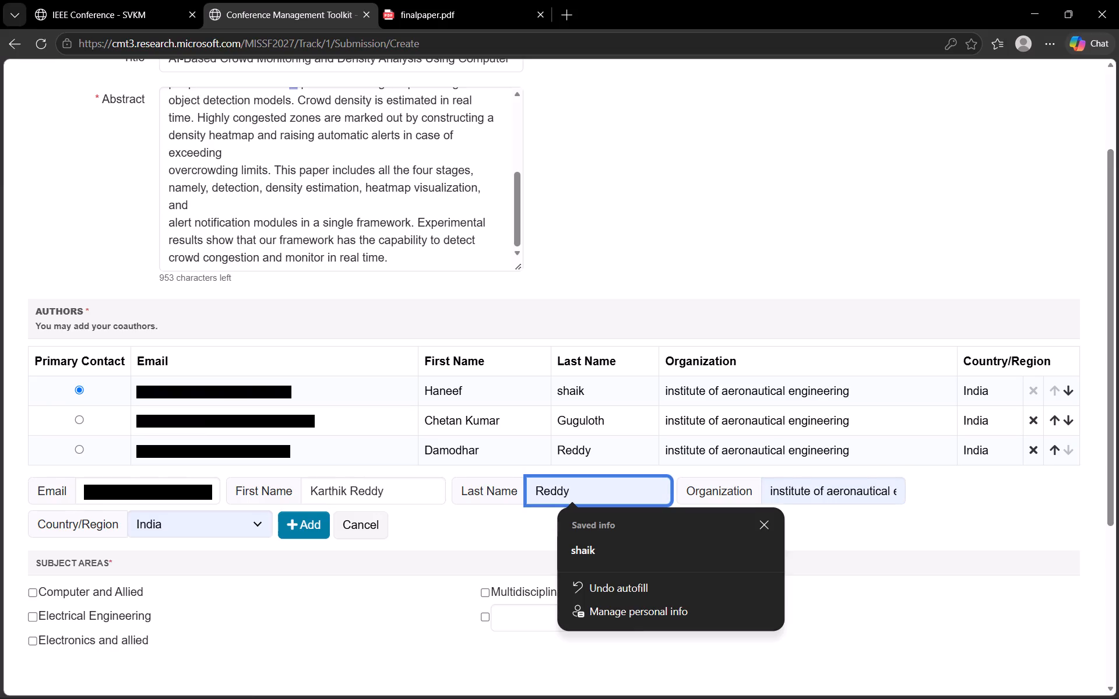
key(BackSpace)
key(BackSpace)
key(BackSpace)
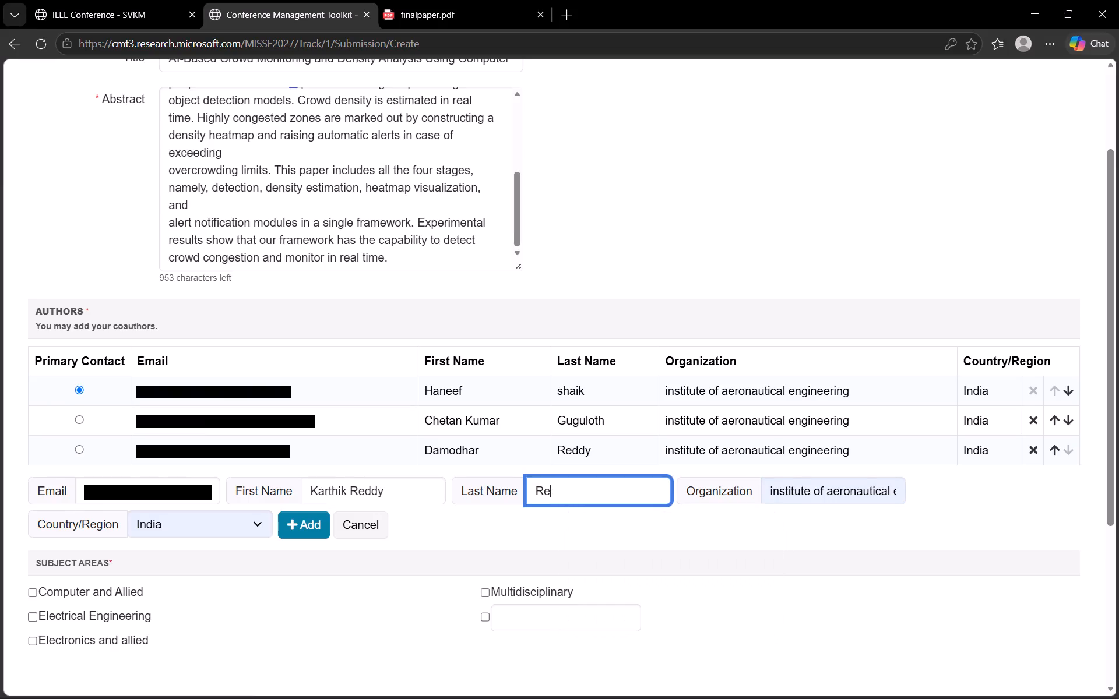
key(BackSpace)
key(BackSpace)
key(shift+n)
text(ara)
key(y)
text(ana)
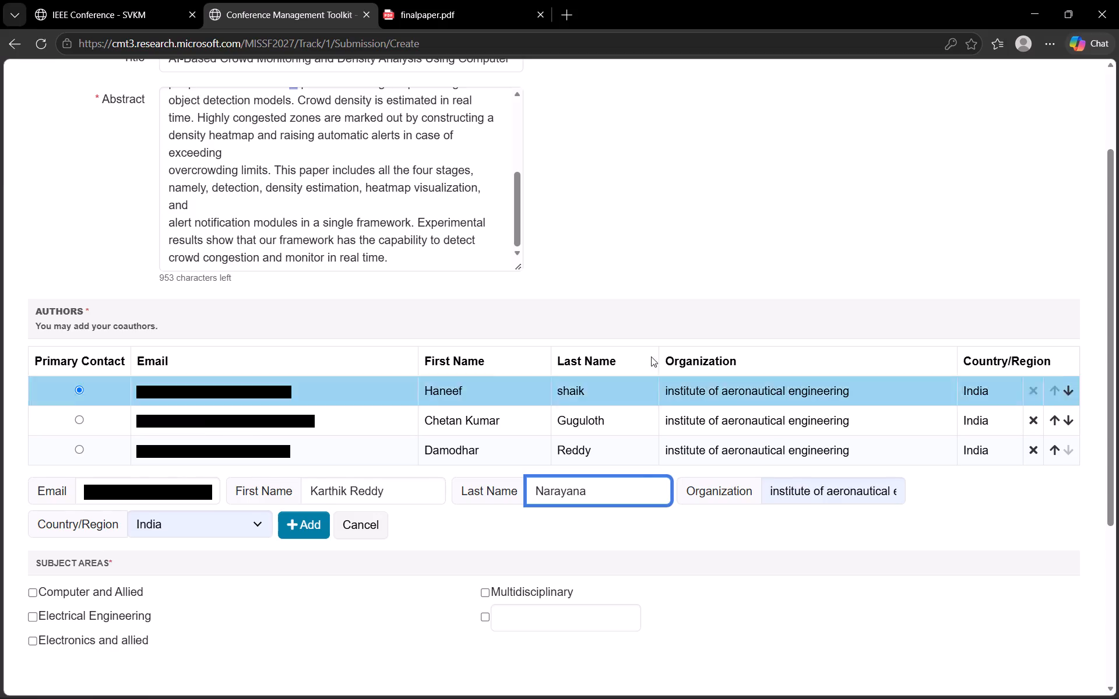
click(652, 264)
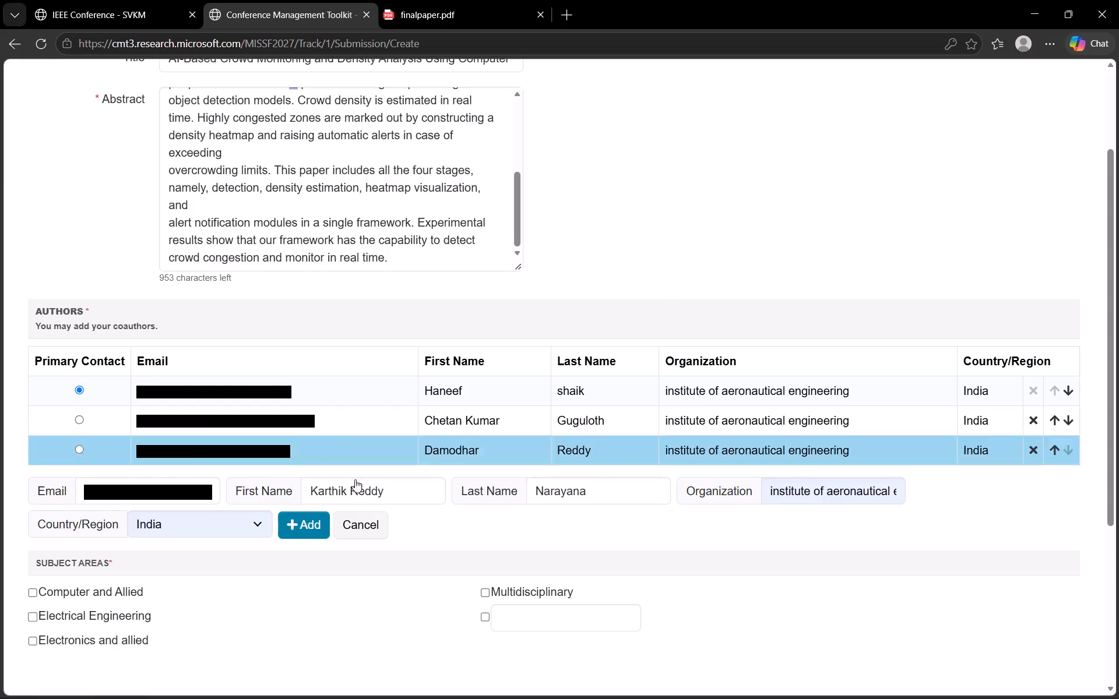
click(295, 532)
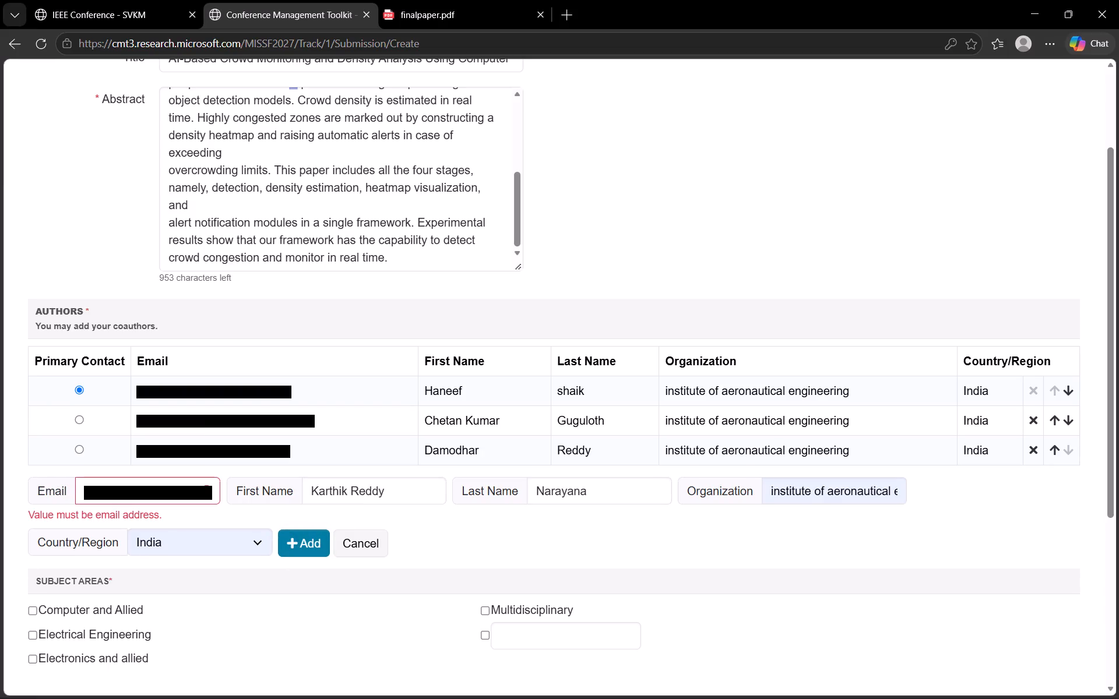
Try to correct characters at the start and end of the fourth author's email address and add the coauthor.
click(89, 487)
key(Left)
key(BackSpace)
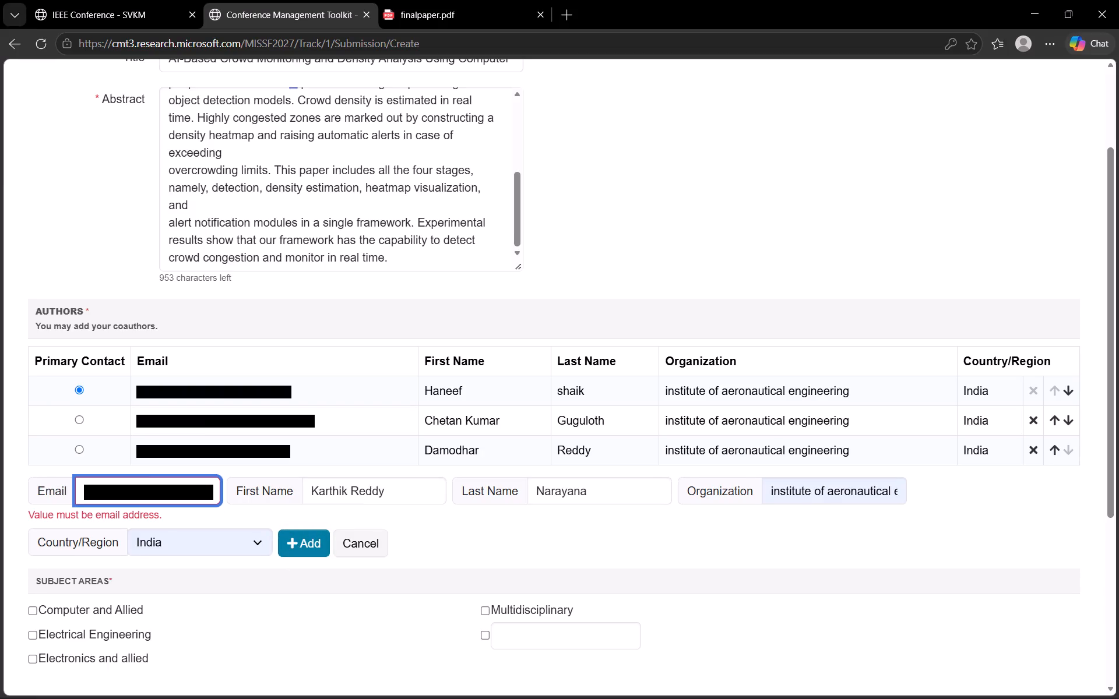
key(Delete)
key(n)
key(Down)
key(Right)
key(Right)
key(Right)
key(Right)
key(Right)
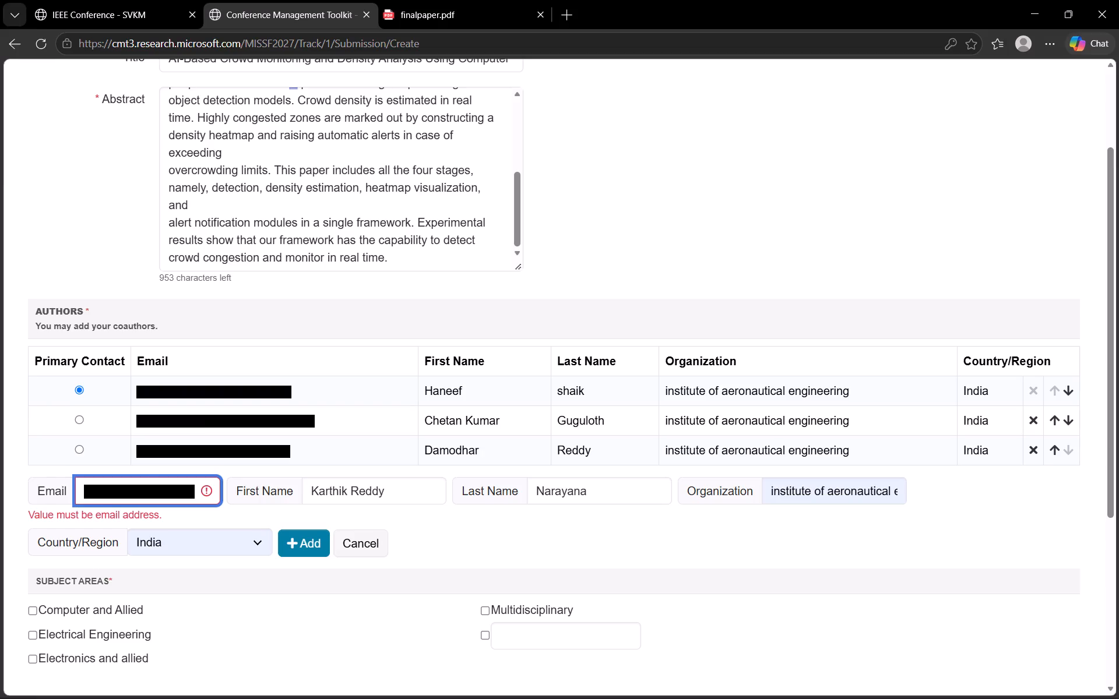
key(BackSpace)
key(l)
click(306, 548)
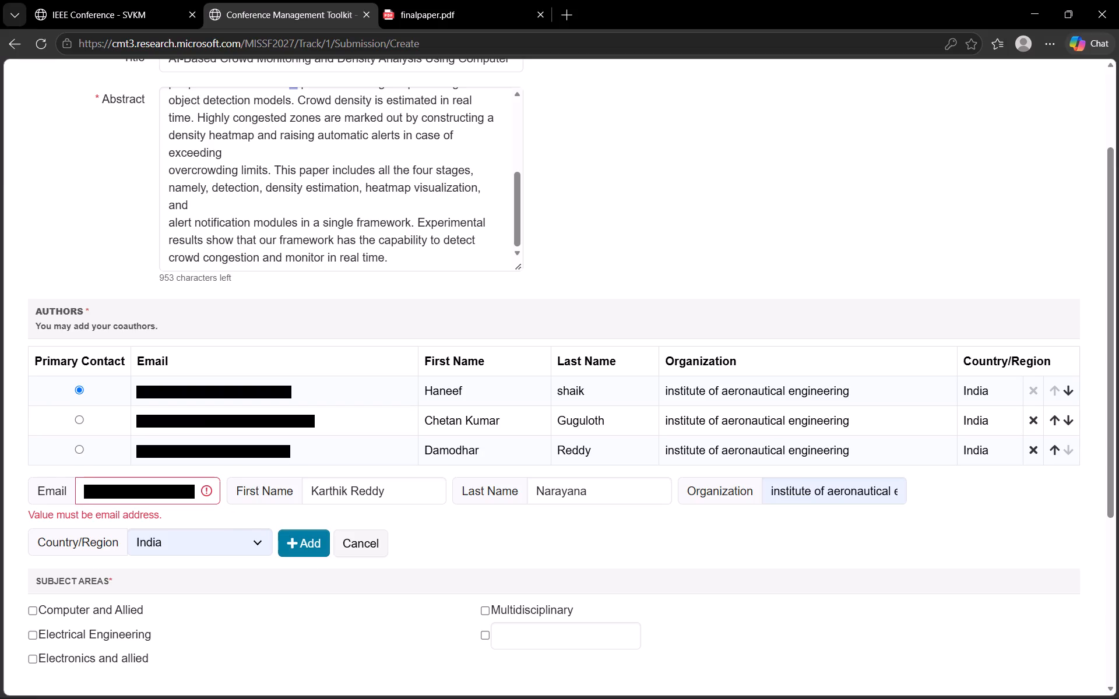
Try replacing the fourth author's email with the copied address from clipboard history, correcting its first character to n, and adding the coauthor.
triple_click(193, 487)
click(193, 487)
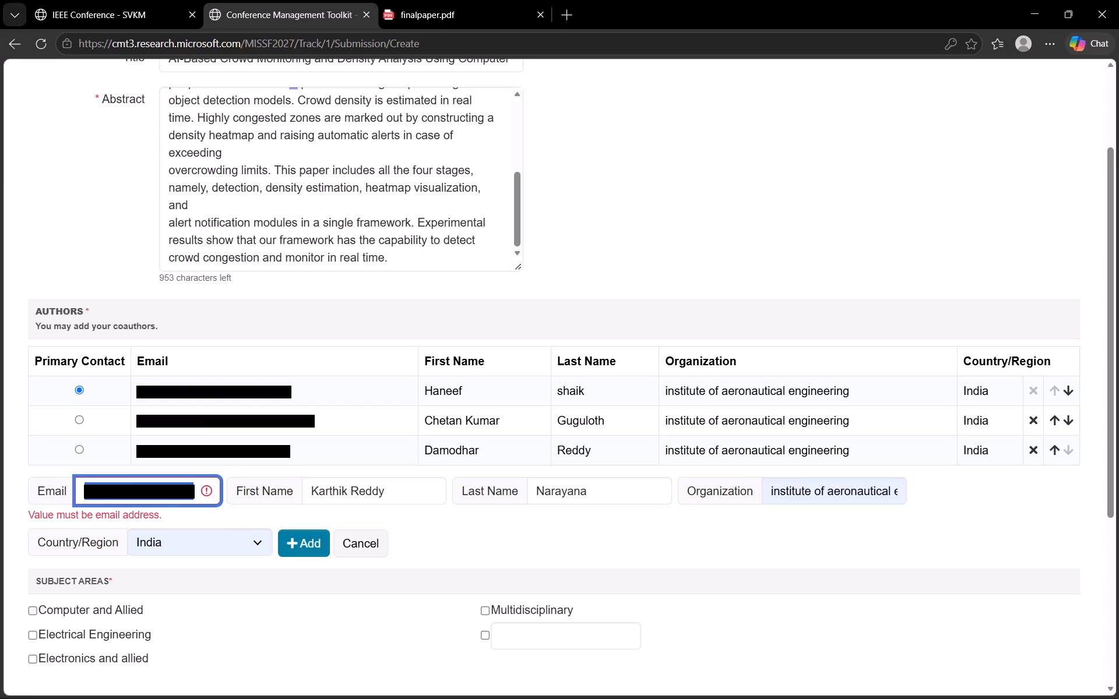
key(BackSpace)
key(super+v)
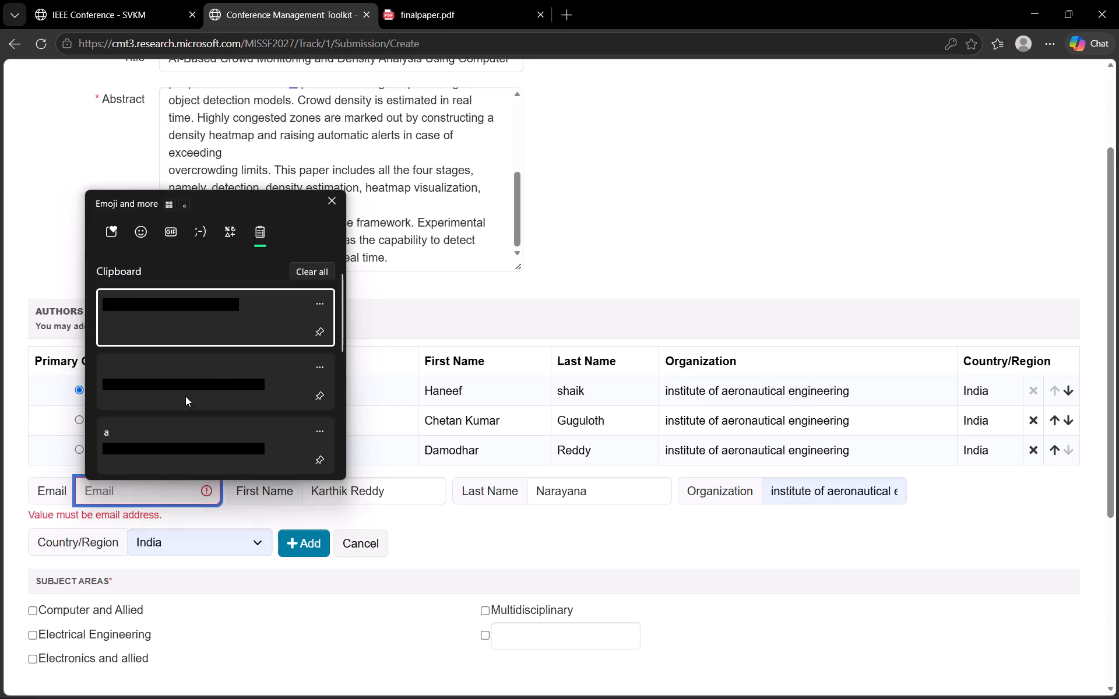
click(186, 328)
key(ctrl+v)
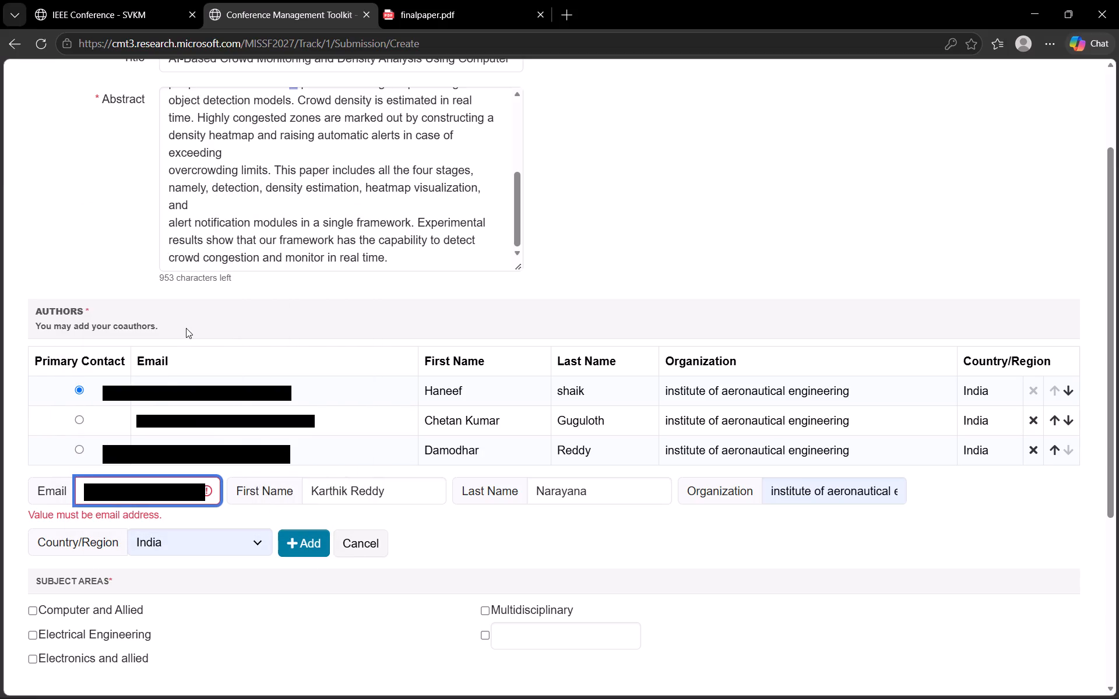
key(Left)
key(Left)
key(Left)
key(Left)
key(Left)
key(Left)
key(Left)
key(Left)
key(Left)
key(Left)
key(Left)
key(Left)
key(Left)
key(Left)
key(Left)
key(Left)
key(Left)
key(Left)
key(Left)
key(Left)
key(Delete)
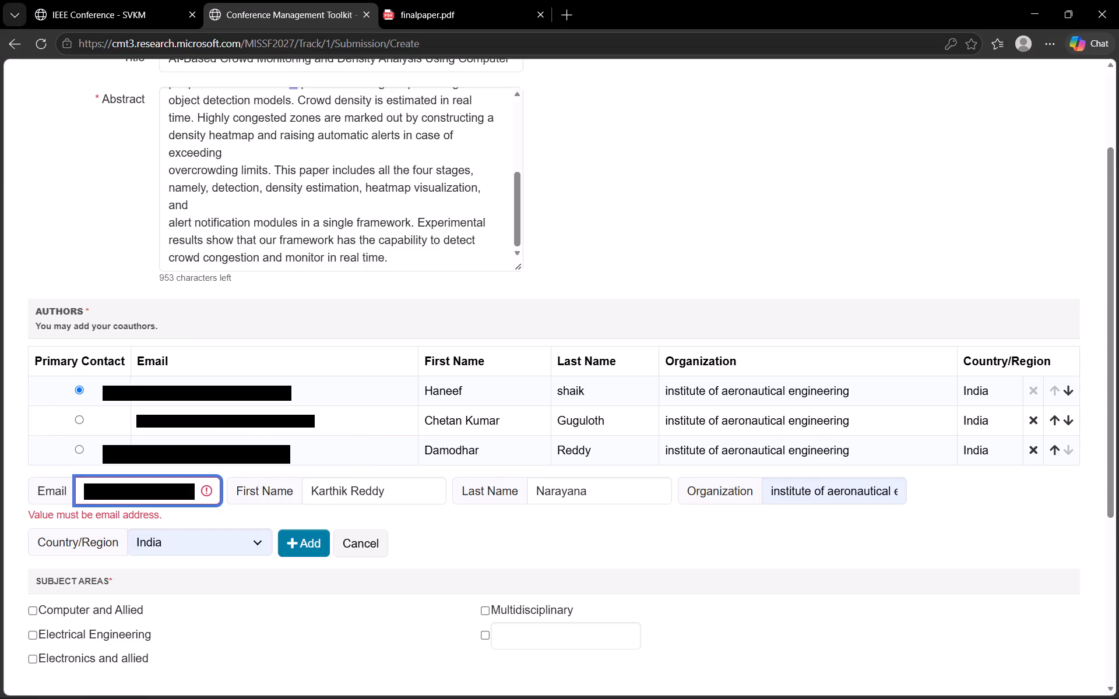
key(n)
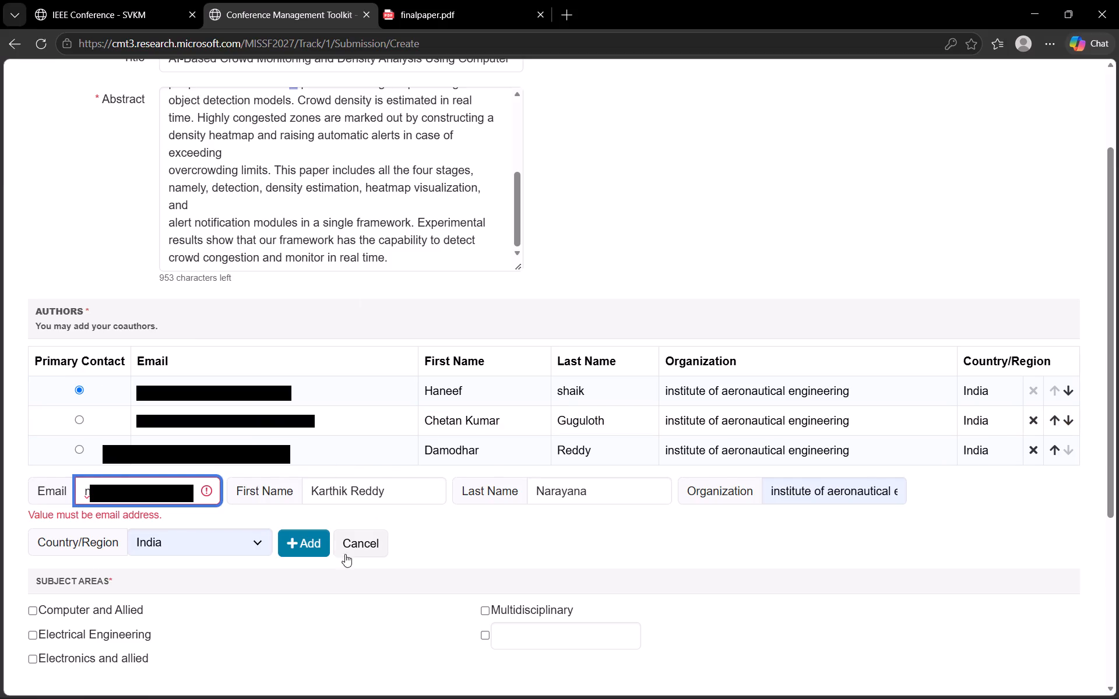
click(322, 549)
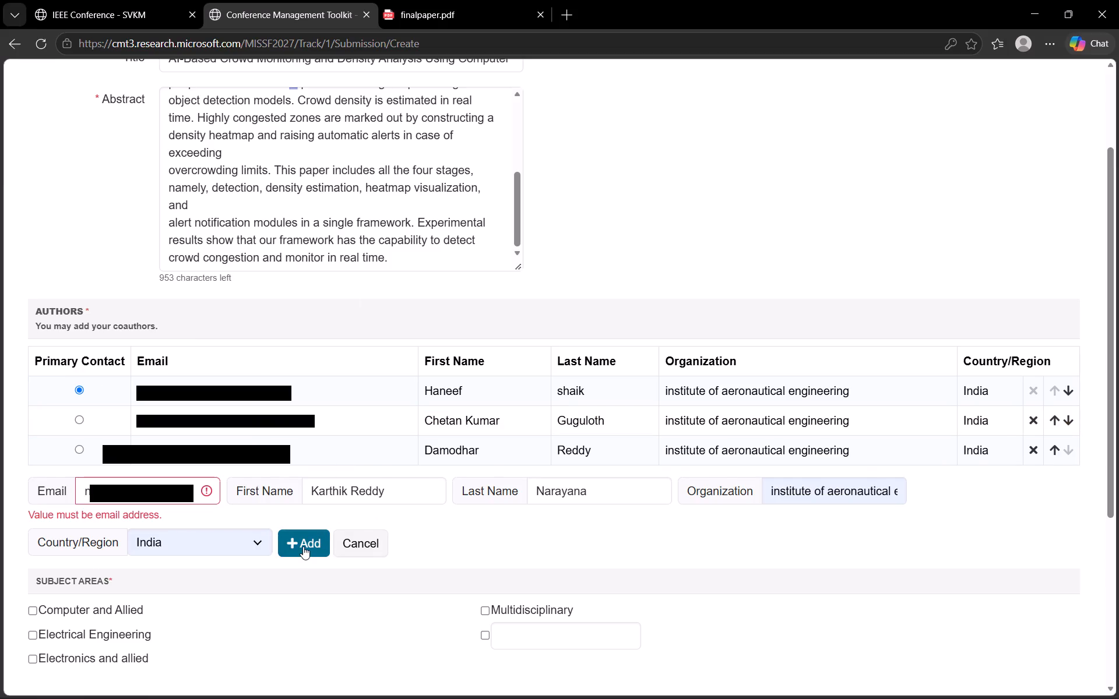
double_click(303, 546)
Recopy the fourth author's email from finalpaper.pdf over the coauthor entry's address and try to add the coauthor.
click(460, 5)
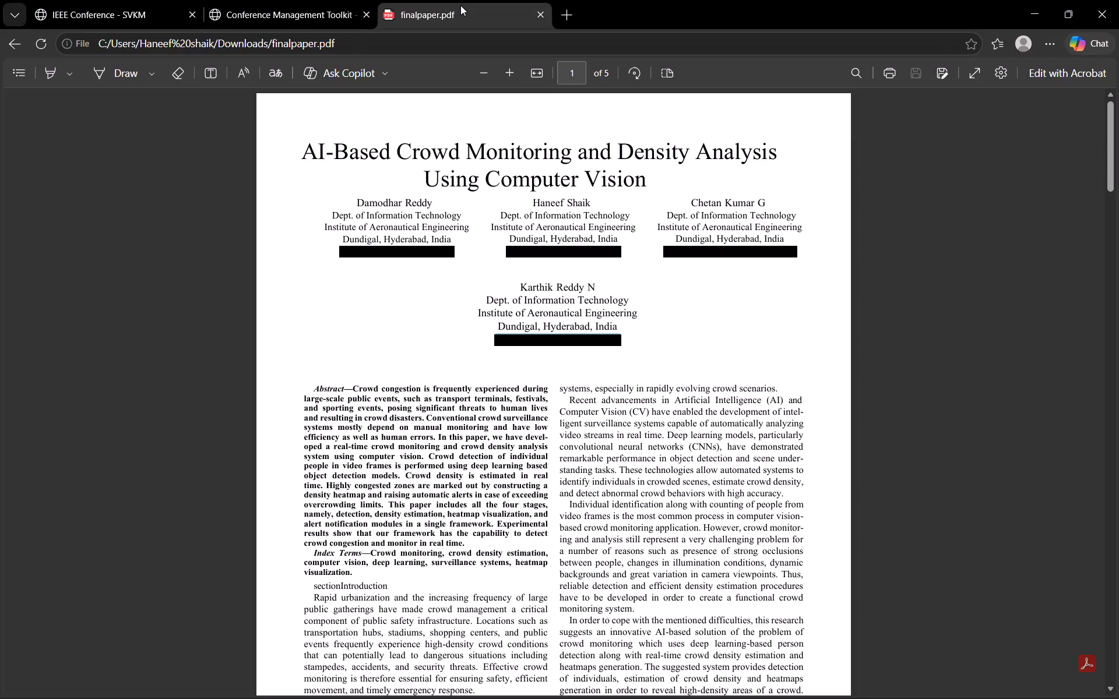
triple_click(549, 345)
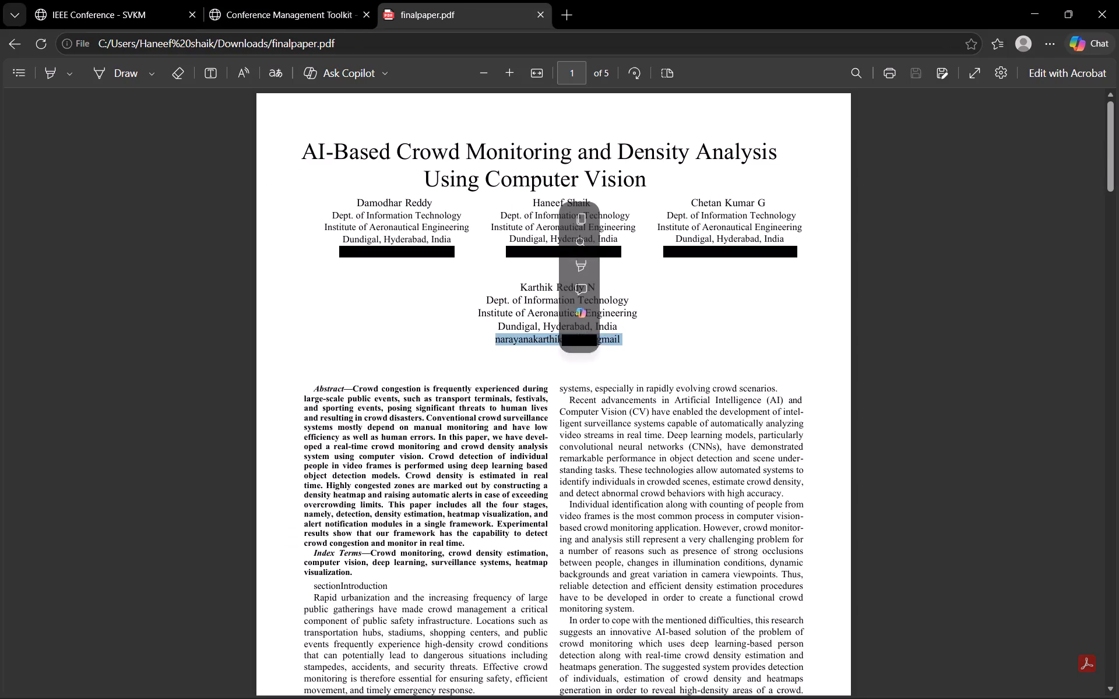
key(ctrl+c)
click(276, 0)
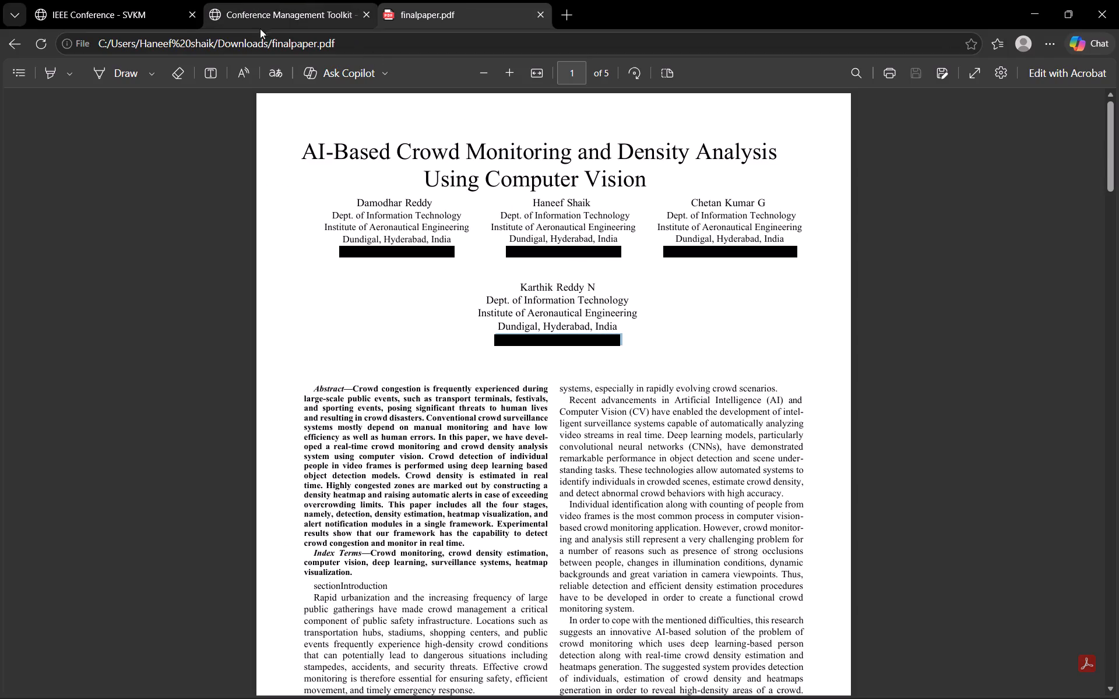
triple_click(168, 499)
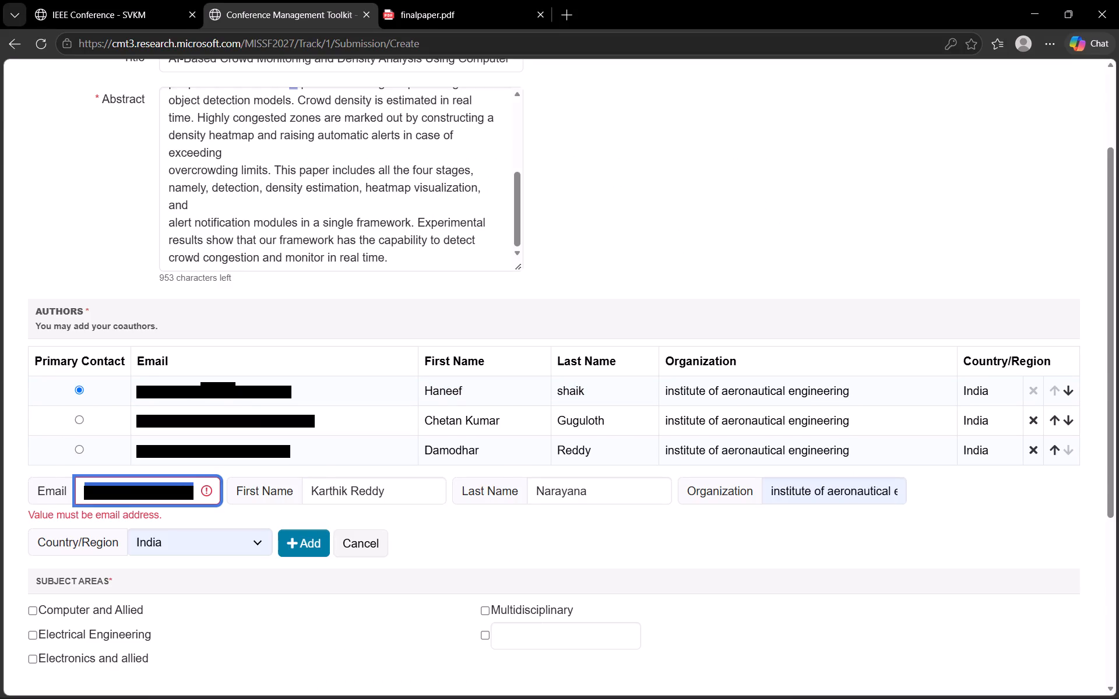
key(ctrl+v)
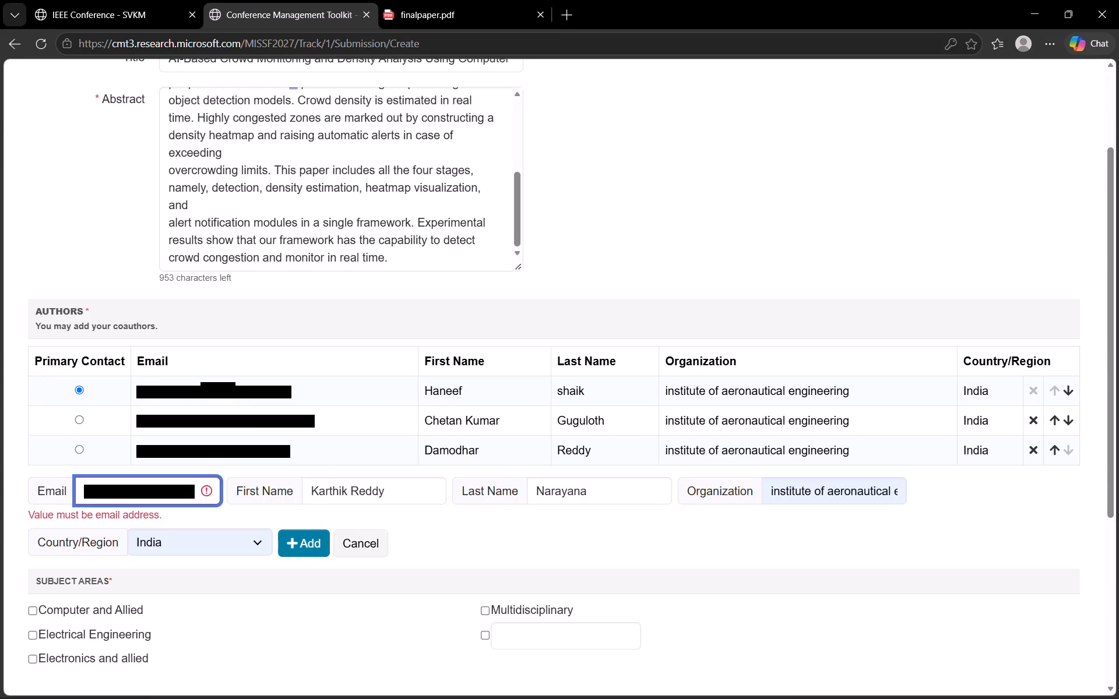
key(BackSpace)
click(293, 539)
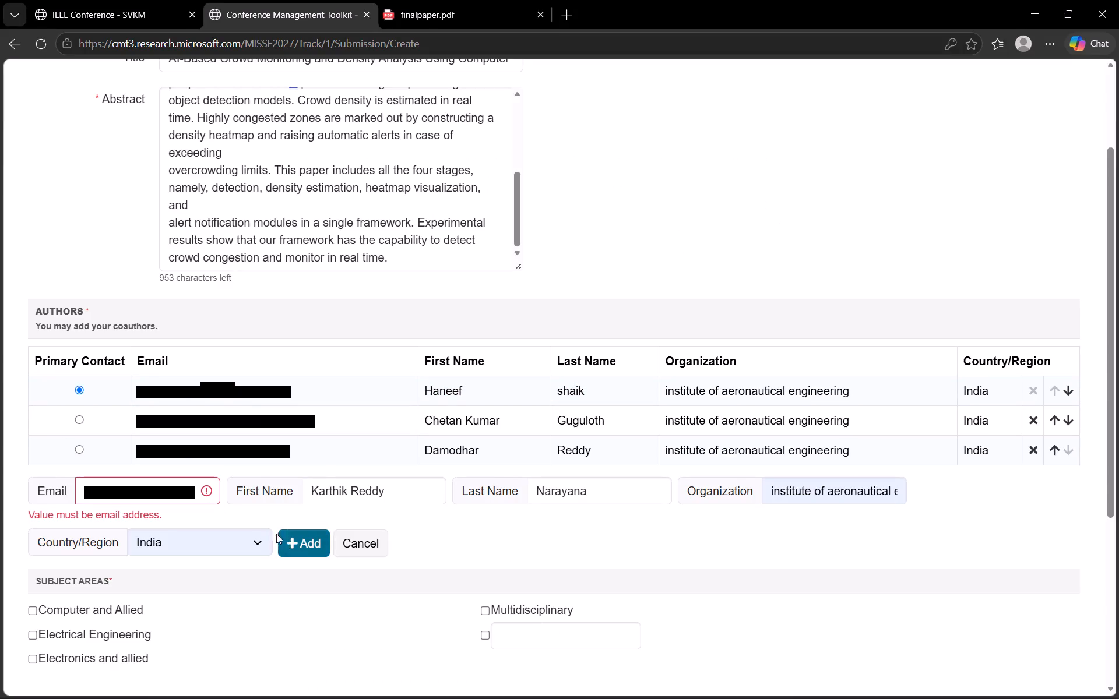
Complete the fourth author's email address with the ending .com and add the coauthor.
scroll(146, 483, left, 5)
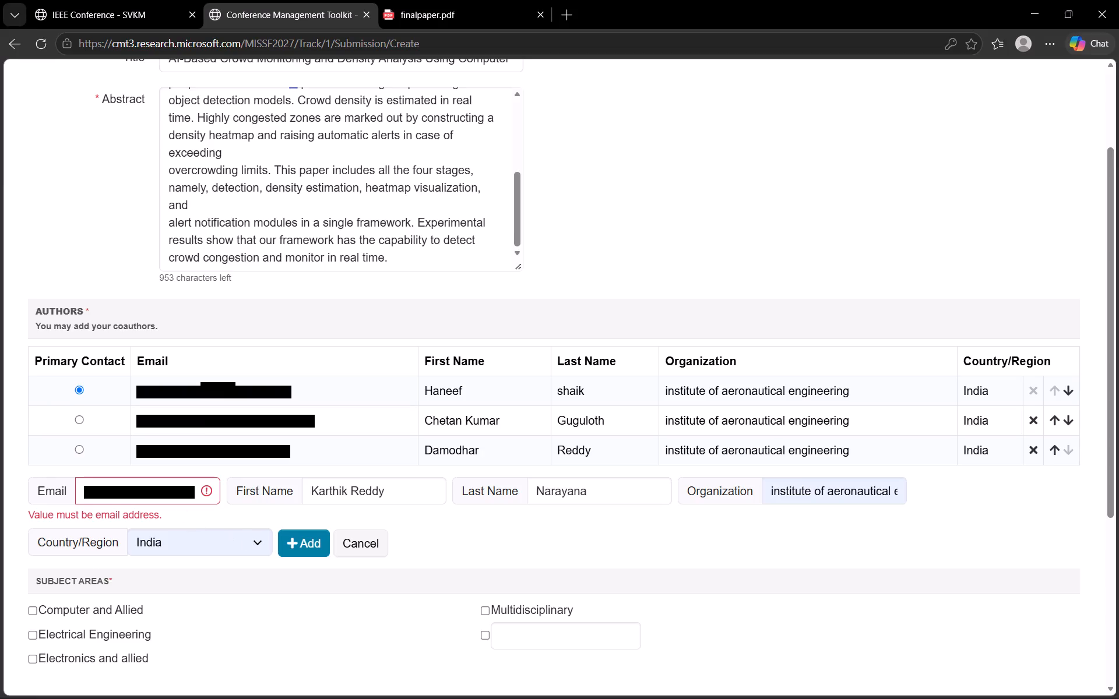
scroll(146, 483, left, 4)
click(198, 490)
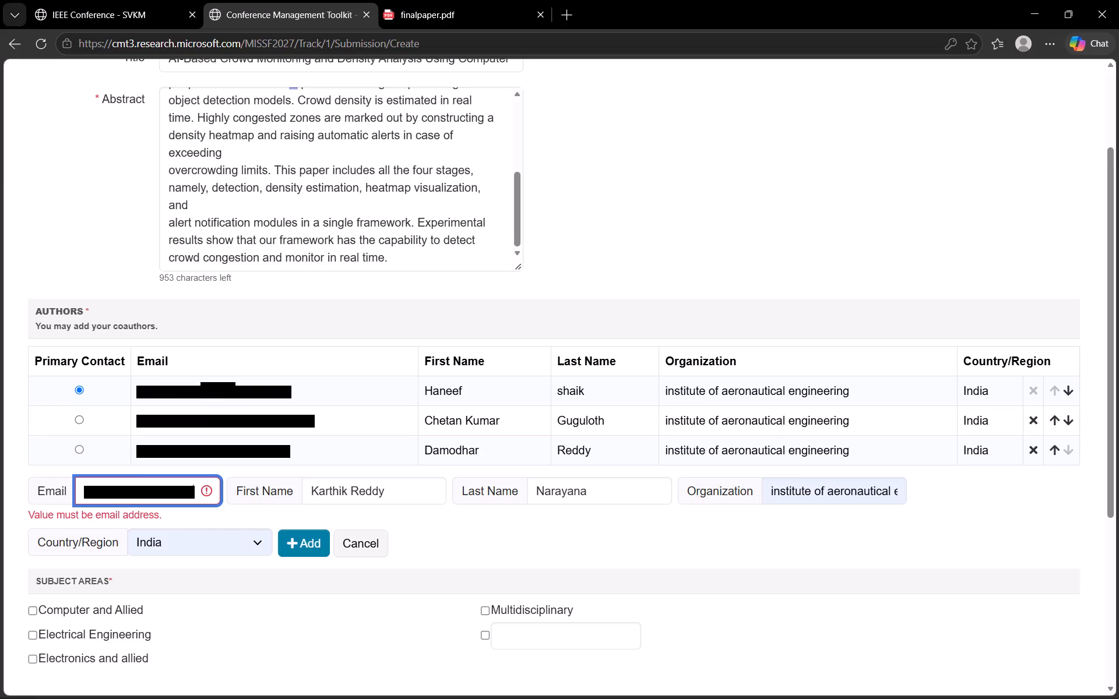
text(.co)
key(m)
click(304, 534)
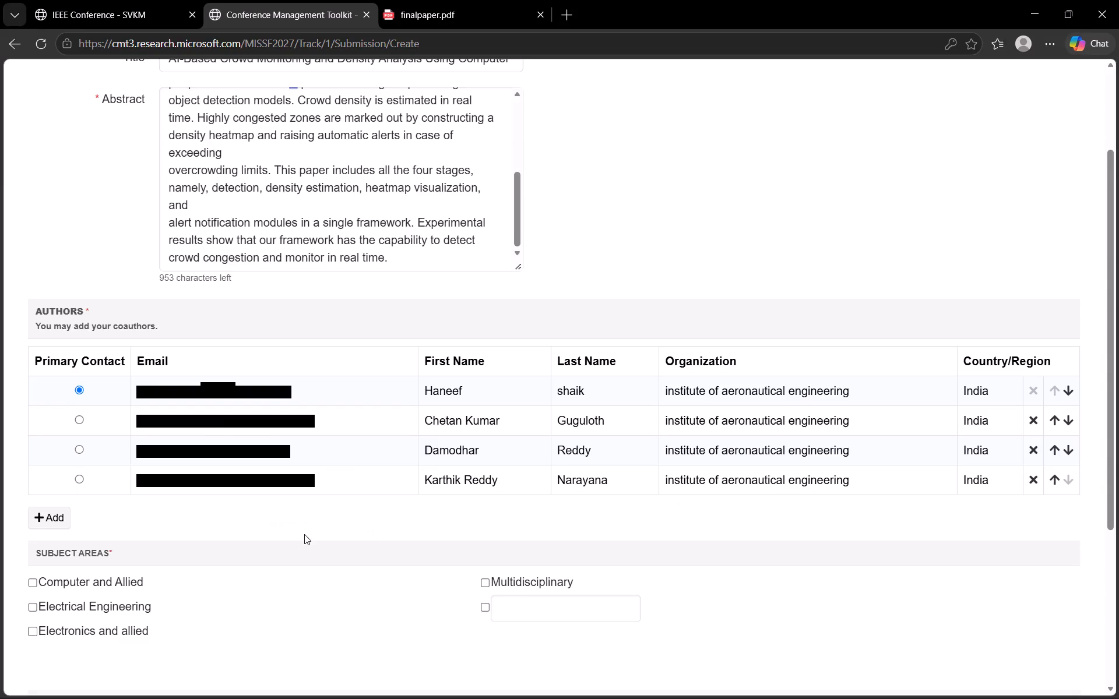
Select Computer and Allied as the paper's subject area.
click(472, 0)
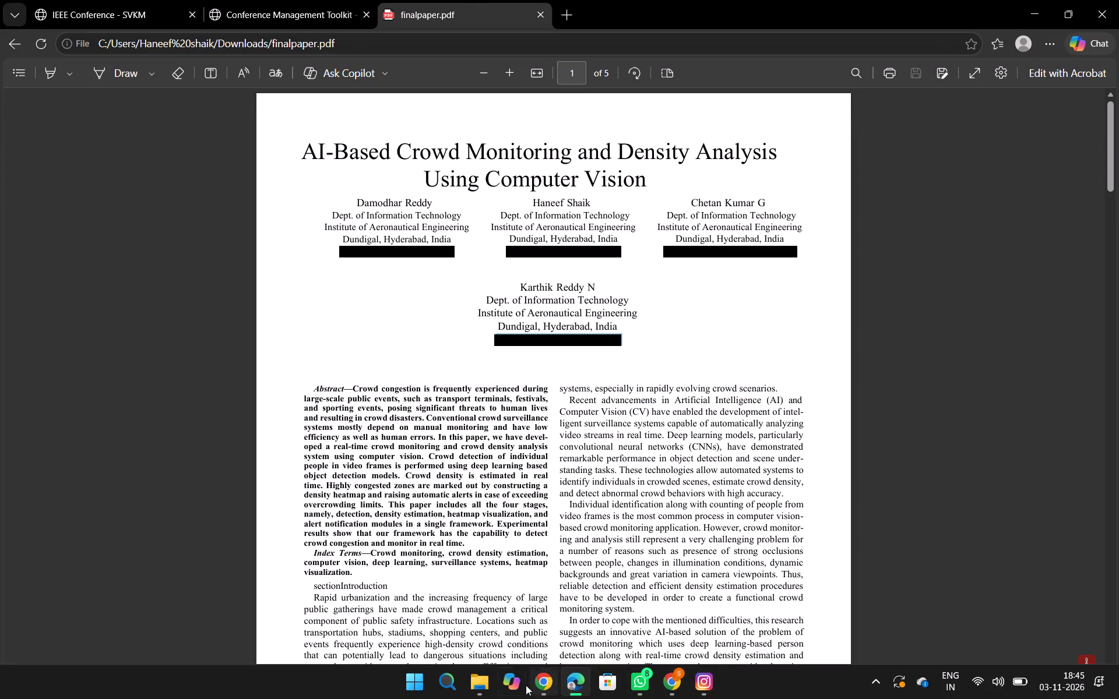
click(313, 0)
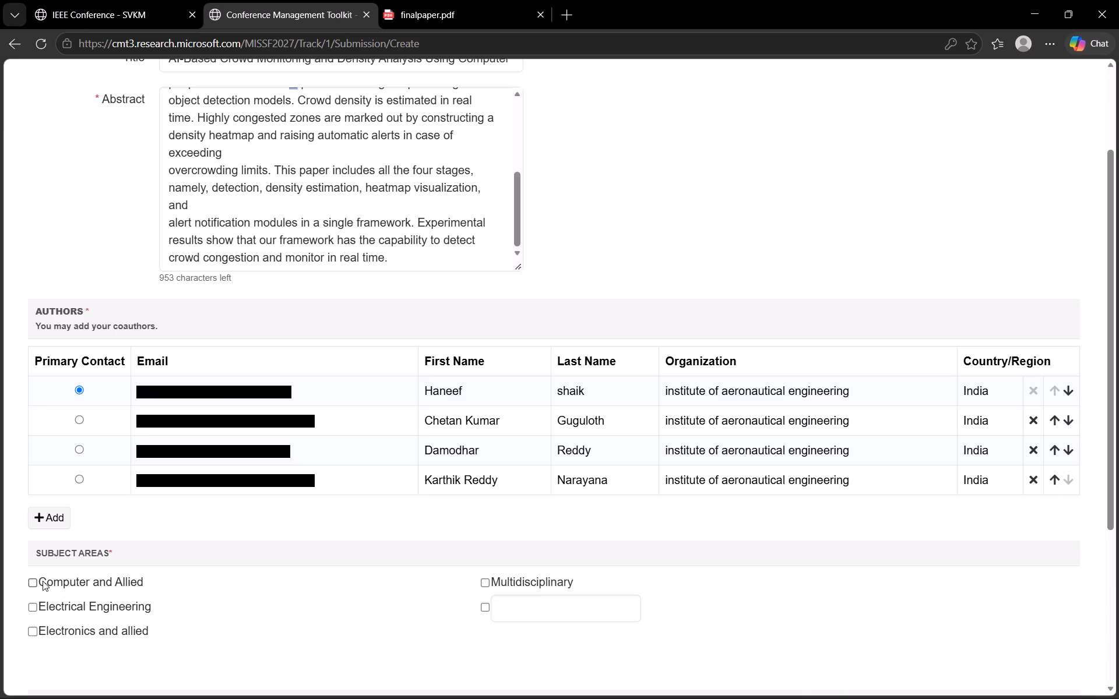
click(33, 584)
scroll(263, 615, down, 4)
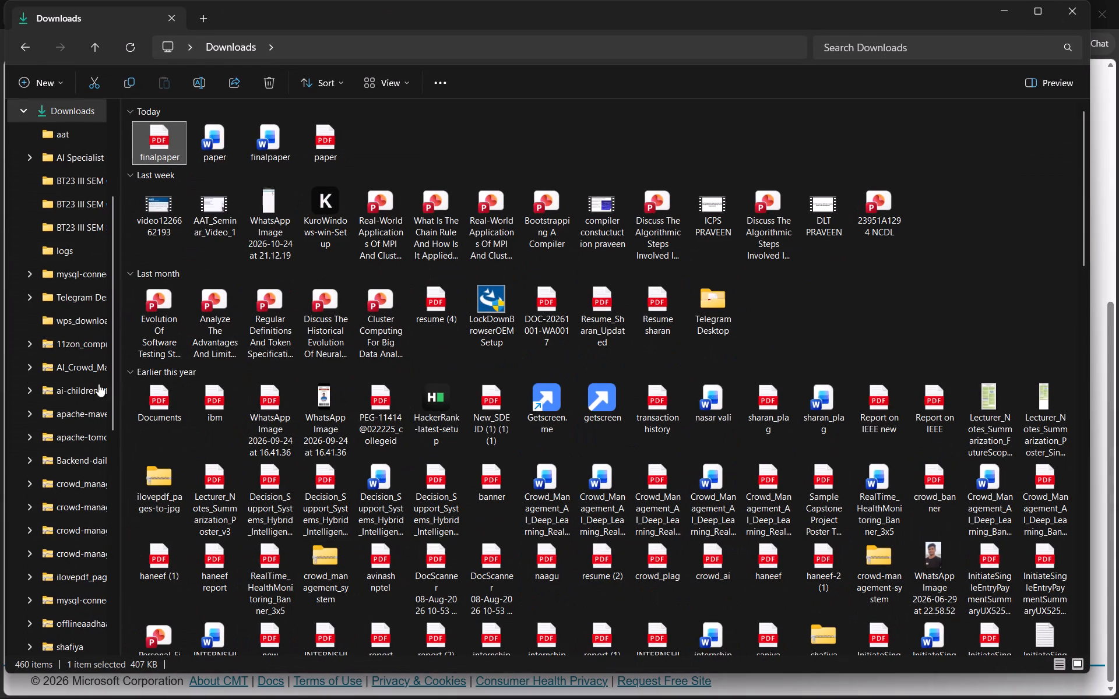
Open the Word document paper from Downloads, append .com to the fourth author's email address, and save it.
double_click(207, 141)
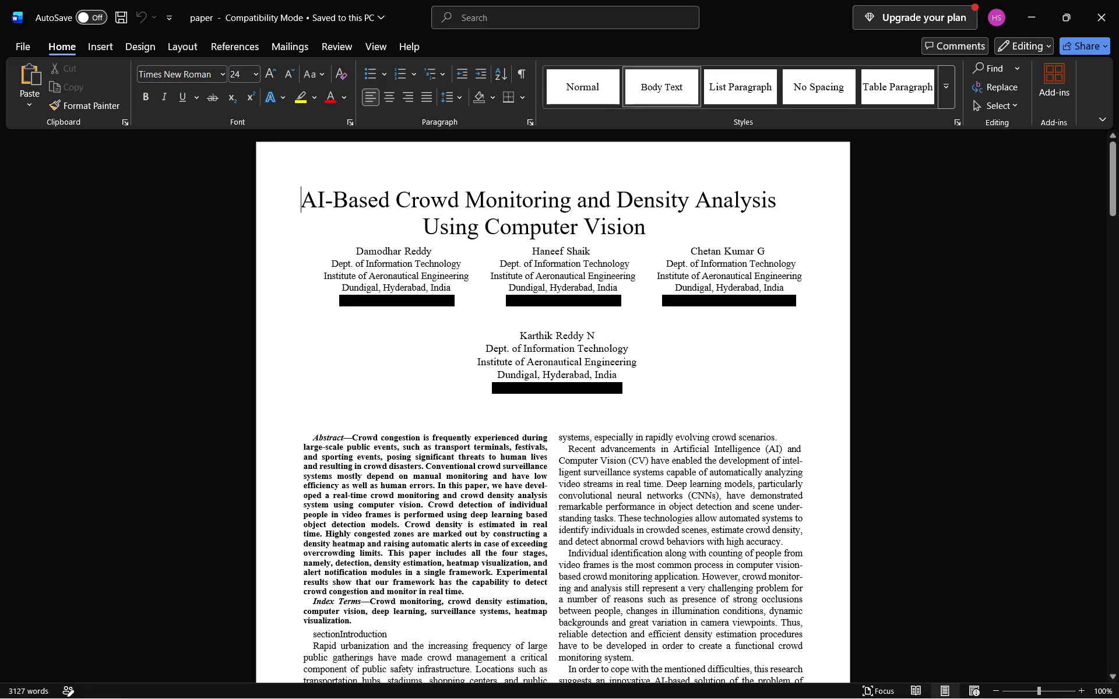
click(631, 388)
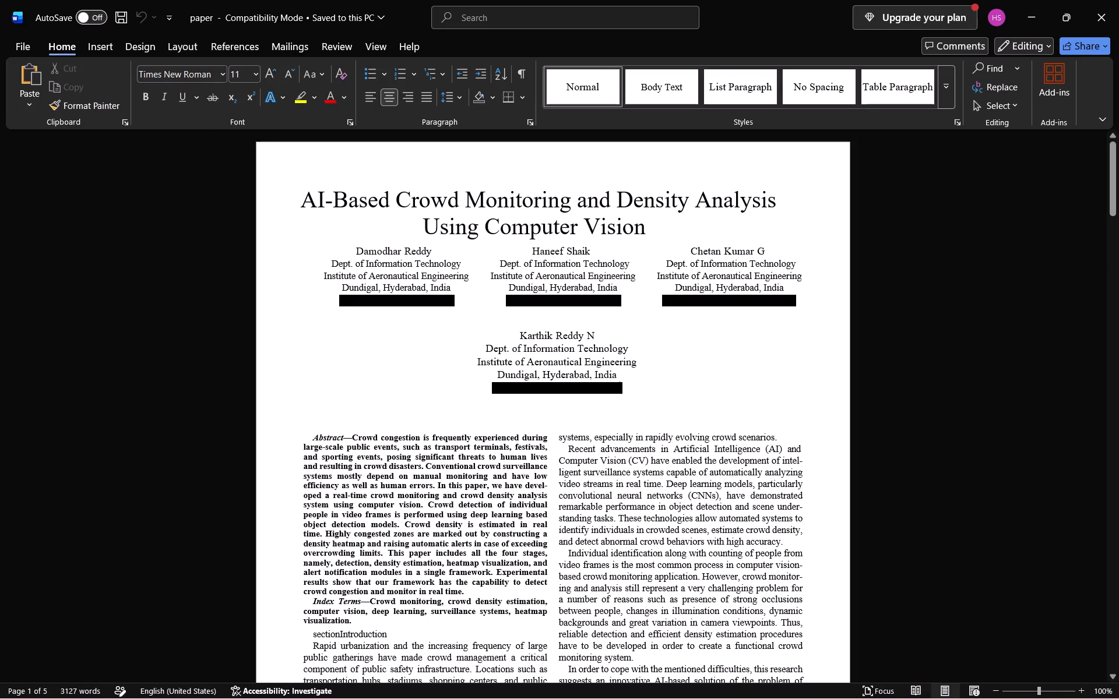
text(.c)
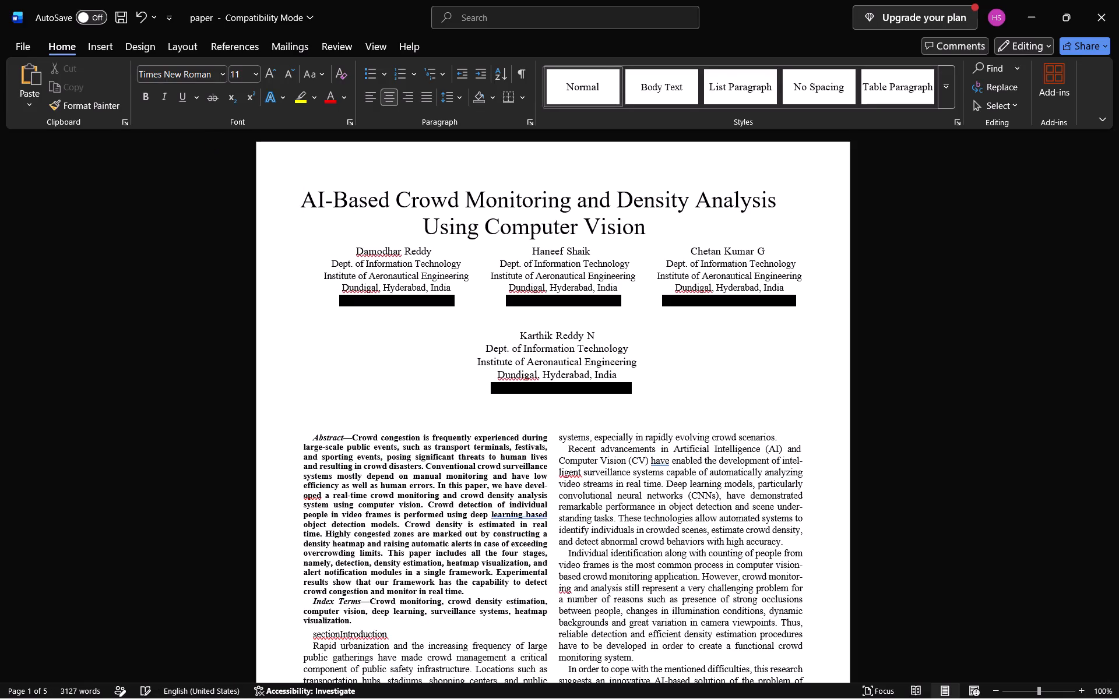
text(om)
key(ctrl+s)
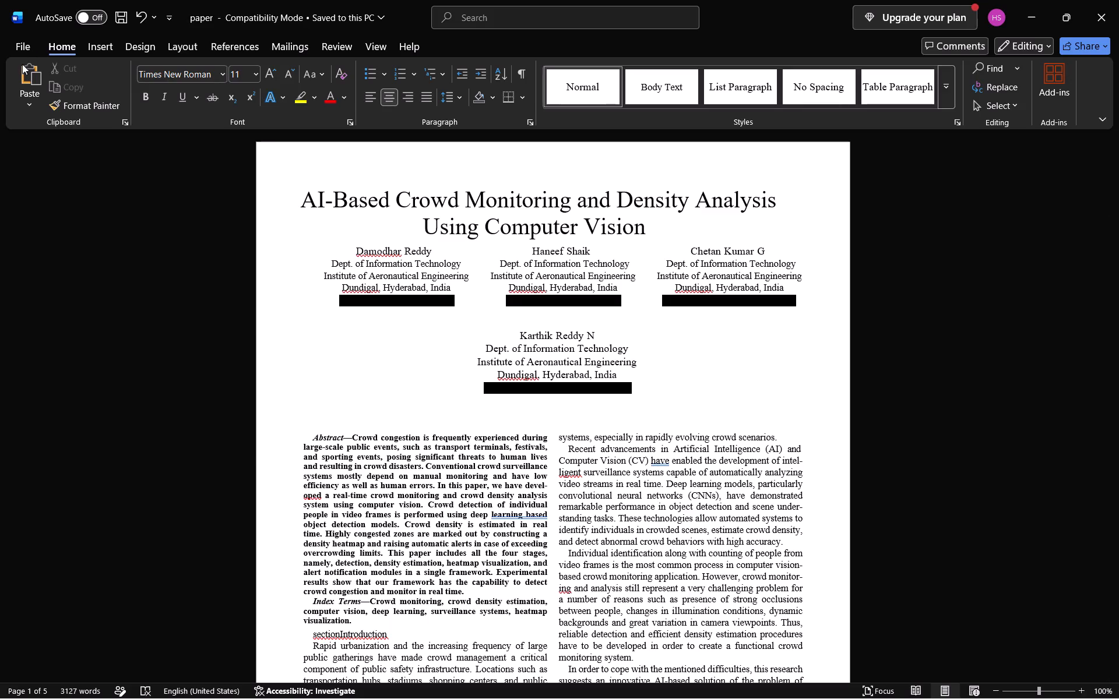
Open a copy of the recent Word document paper stored in Downloads.
click(23, 41)
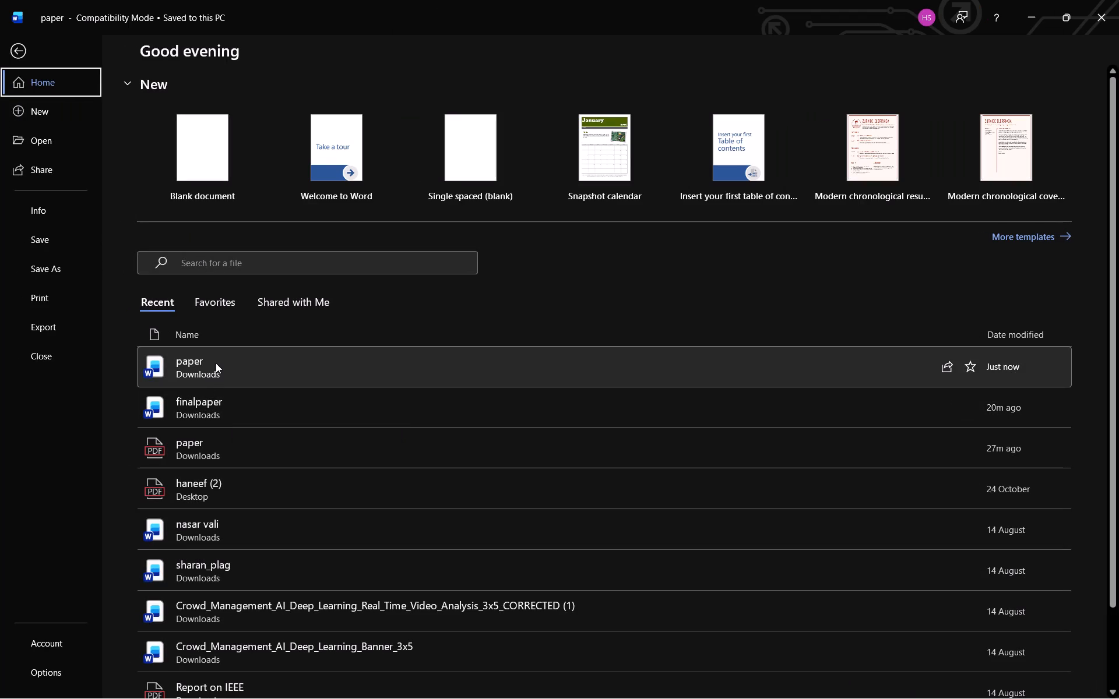
right_click(216, 363)
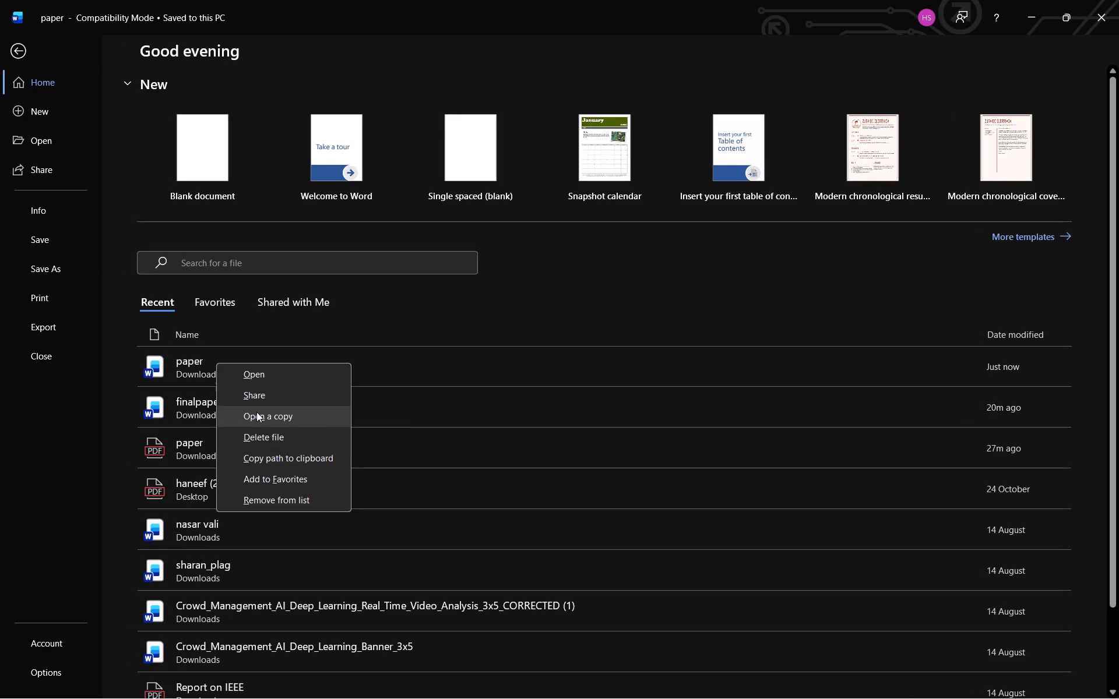
click(256, 412)
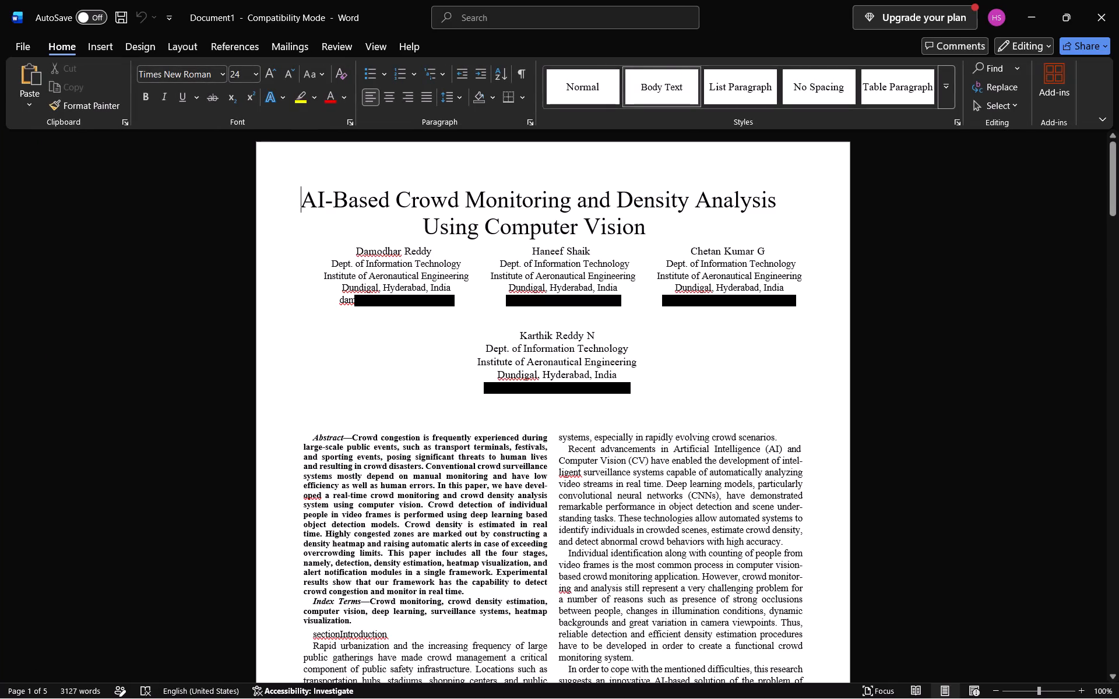
Save the Word paper as a PDF named major in the Downloads folder.
key(ctrl+s)
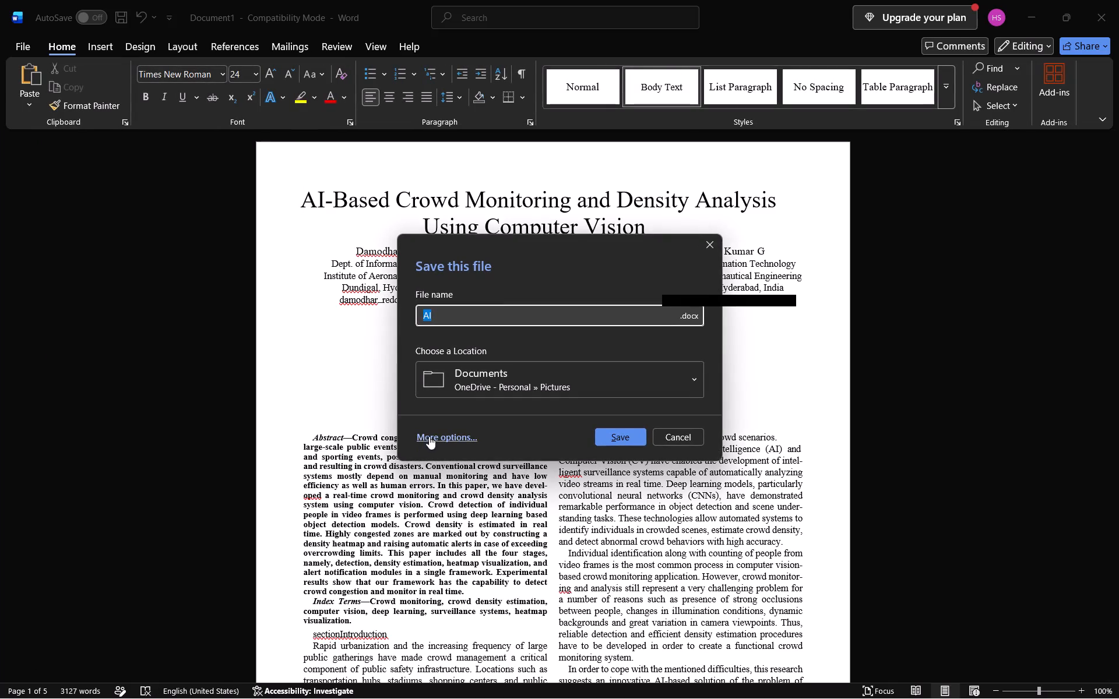
click(430, 435)
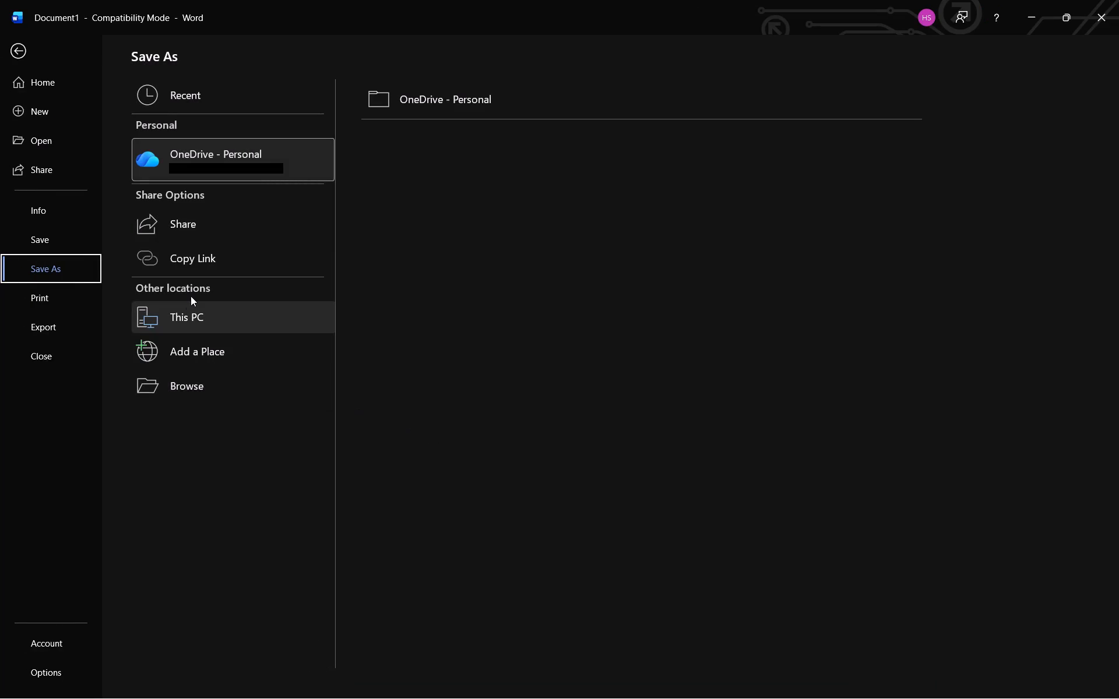
double_click(186, 301)
click(437, 162)
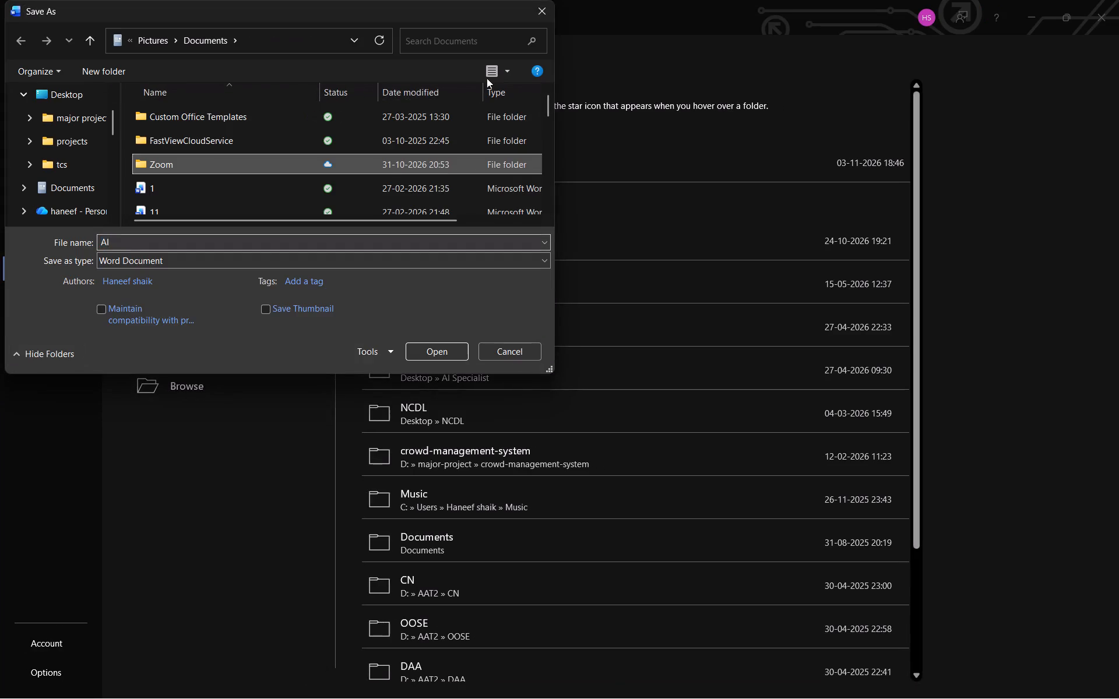
click(539, 15)
double_click(439, 166)
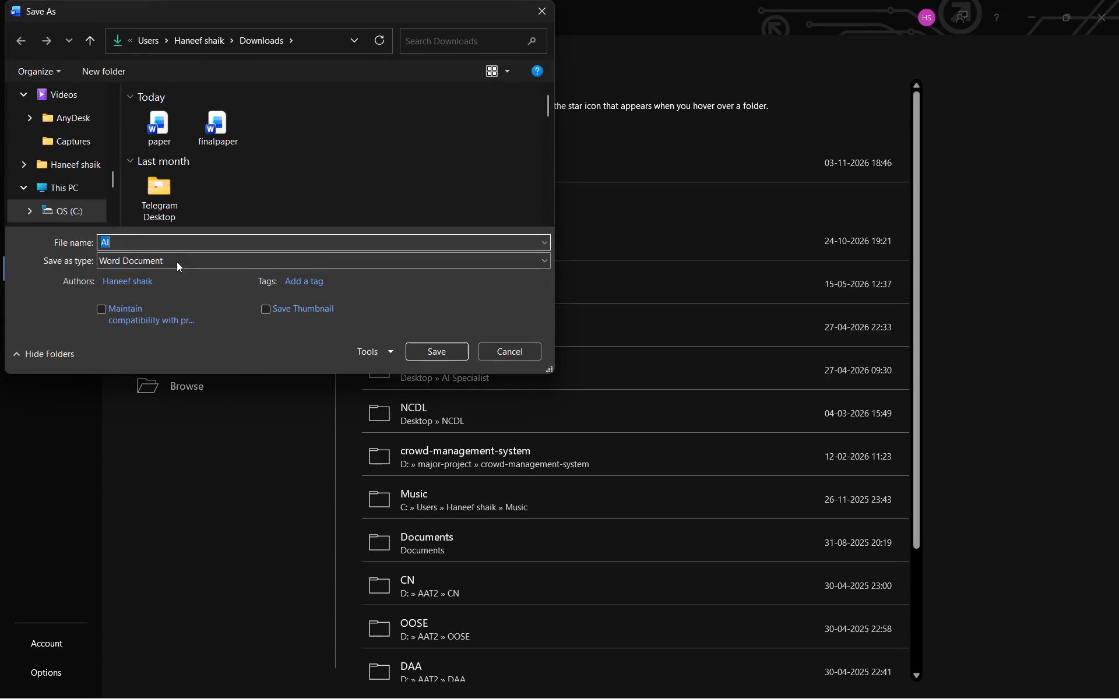
click(174, 266)
click(136, 347)
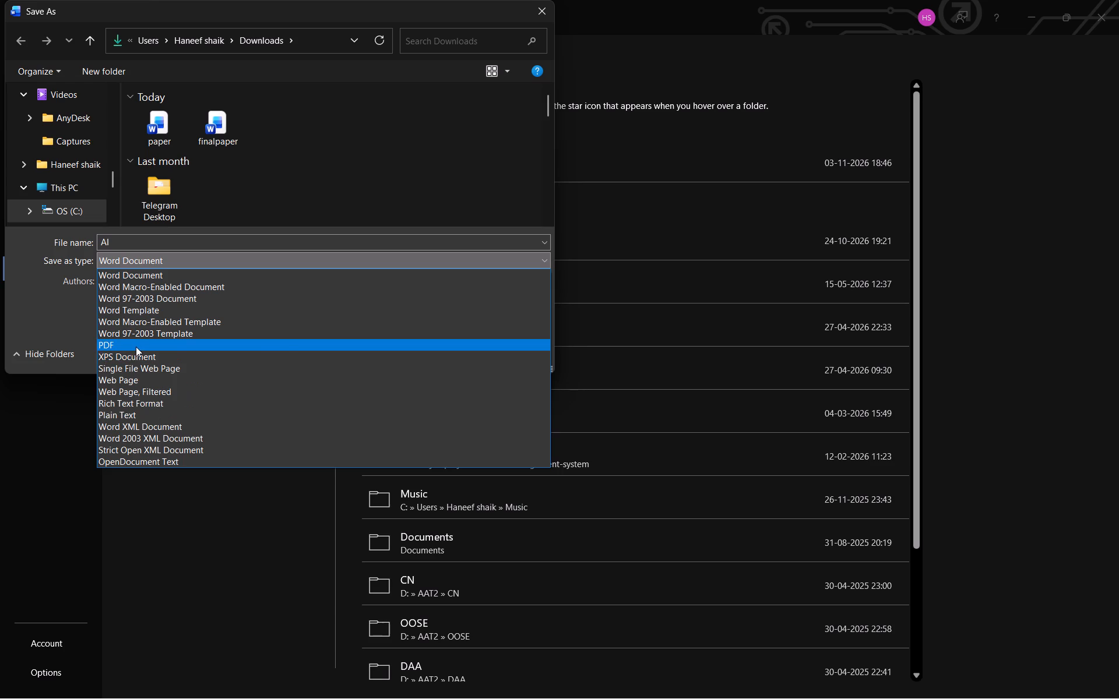
click(174, 236)
key(BackSpace)
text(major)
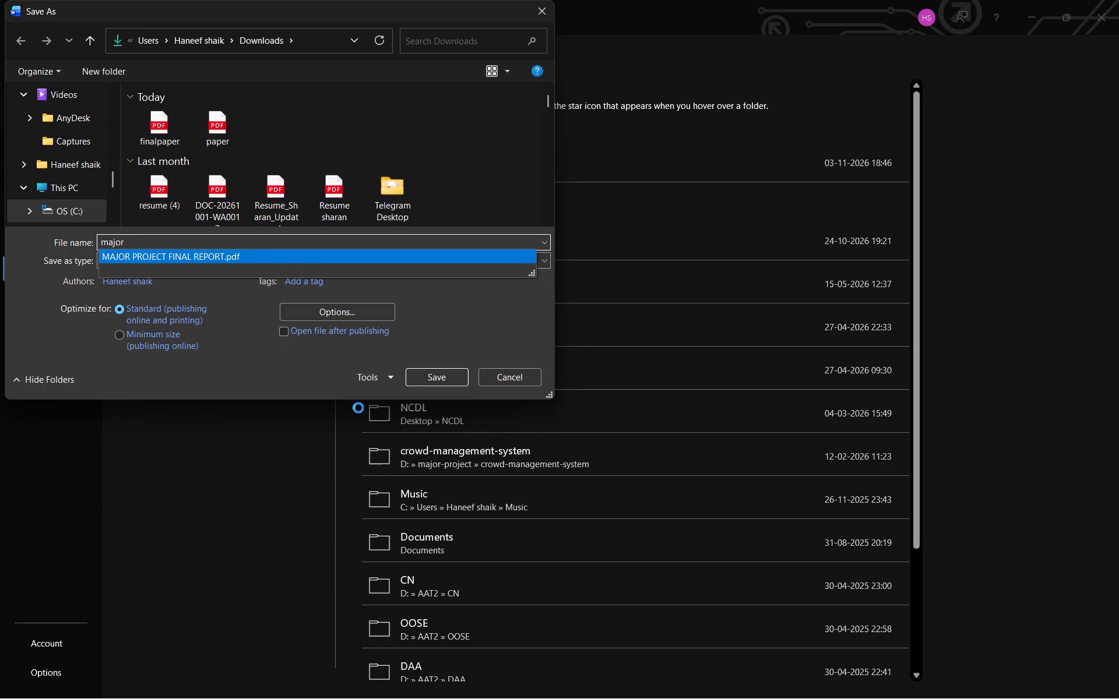
click(438, 374)
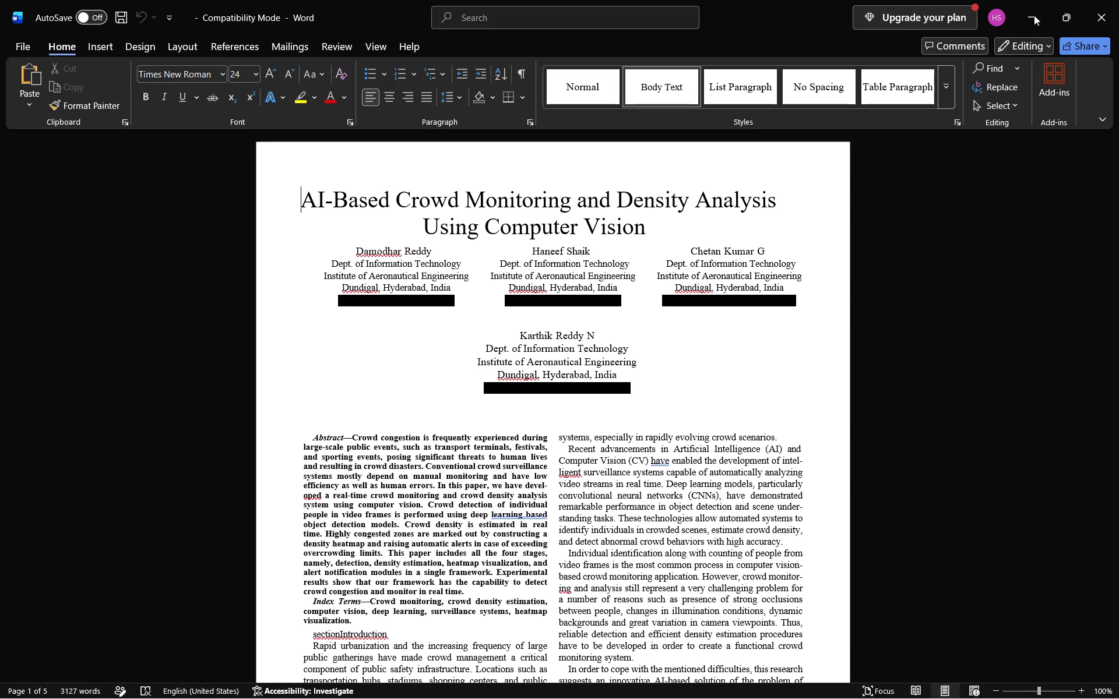
Open major.pdf from Downloads and check its pages from the title and author block through to the references.
click(1034, 15)
click(1034, 15)
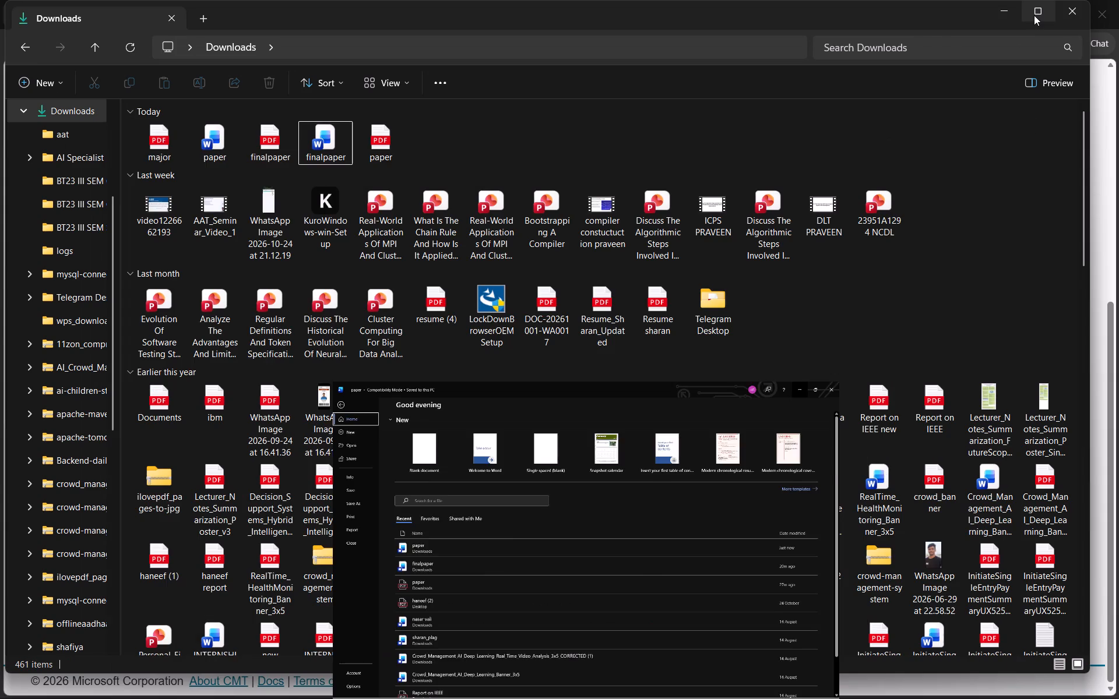
click(998, 9)
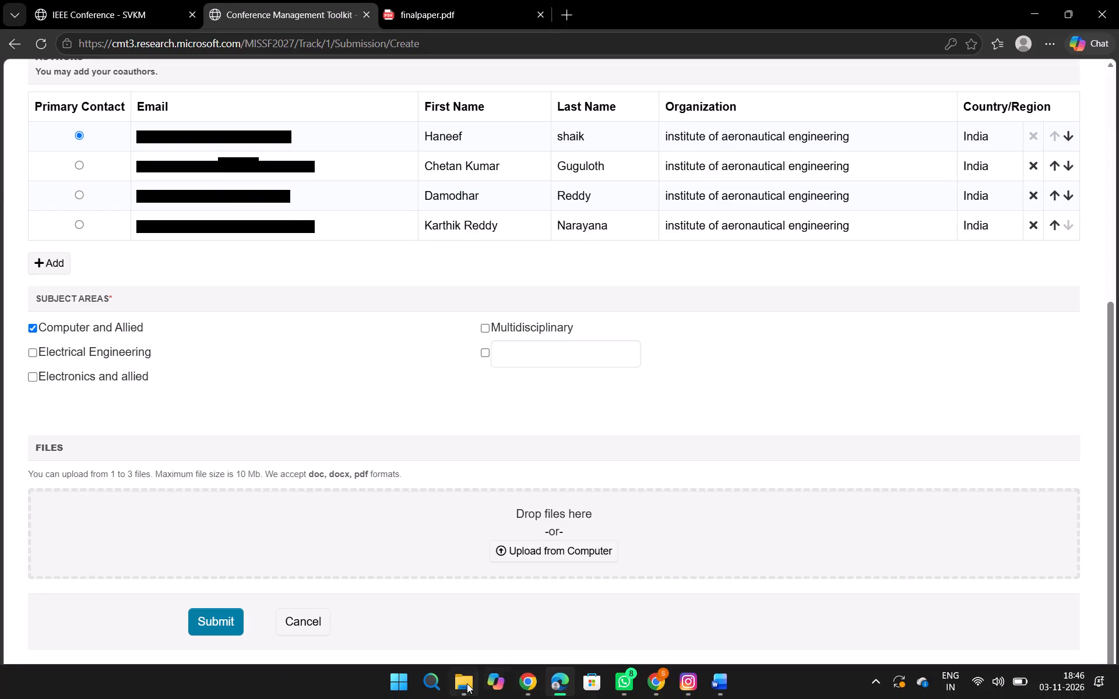
click(467, 683)
double_click(150, 142)
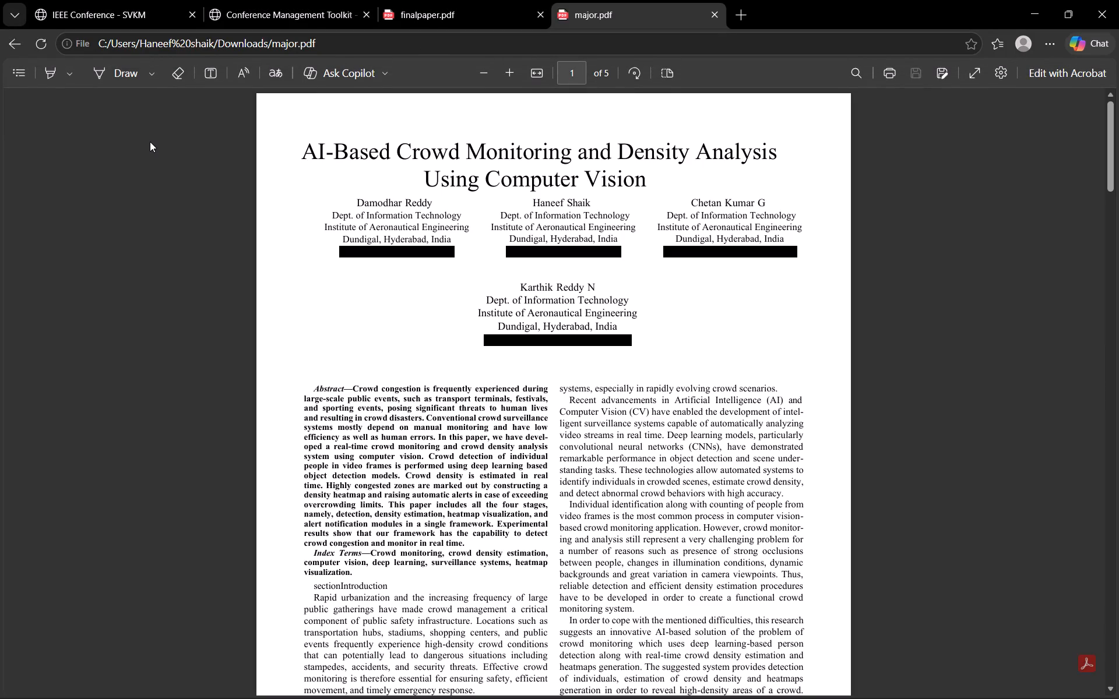
scroll(150, 142, down, 2)
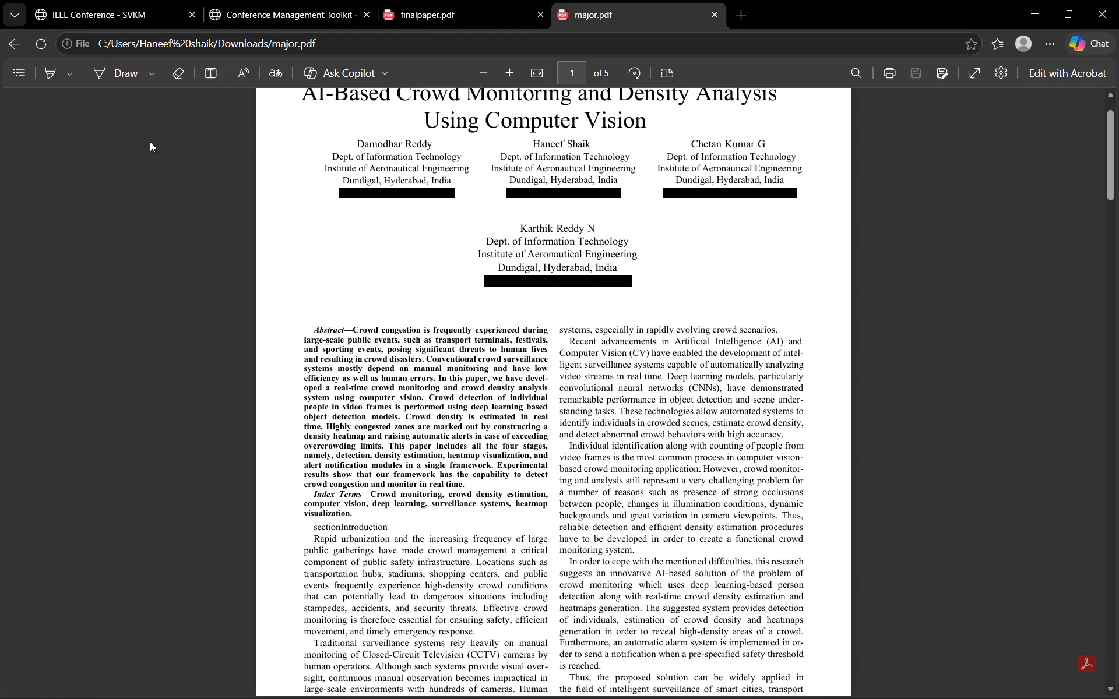
scroll(150, 142, down, 8)
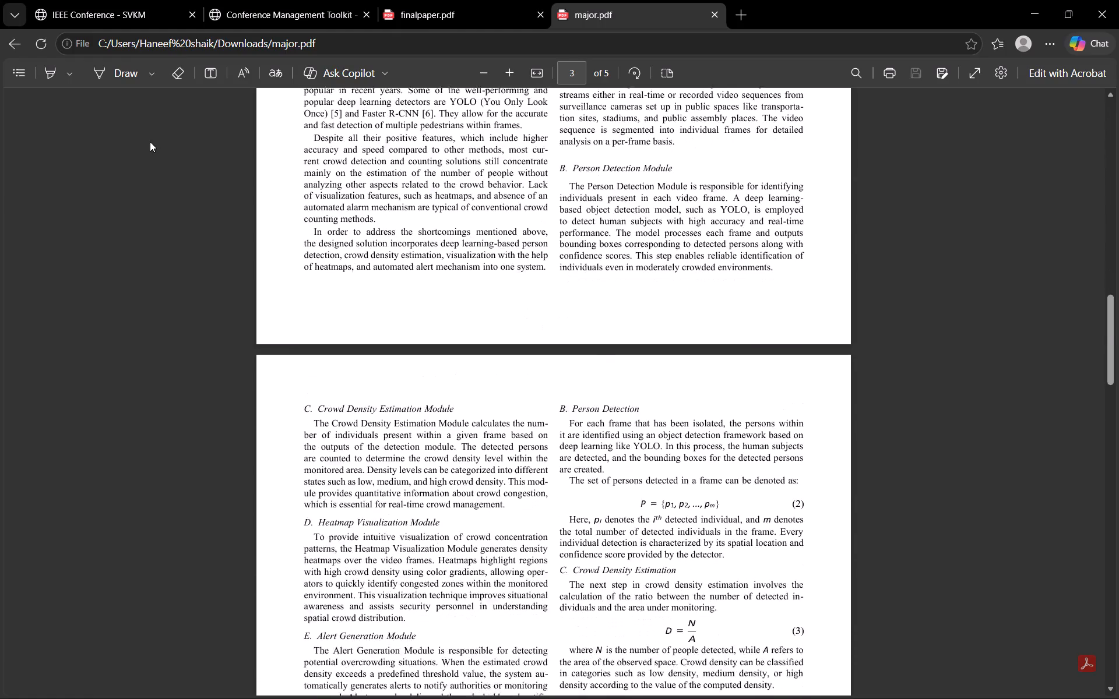
scroll(150, 142, down, 7)
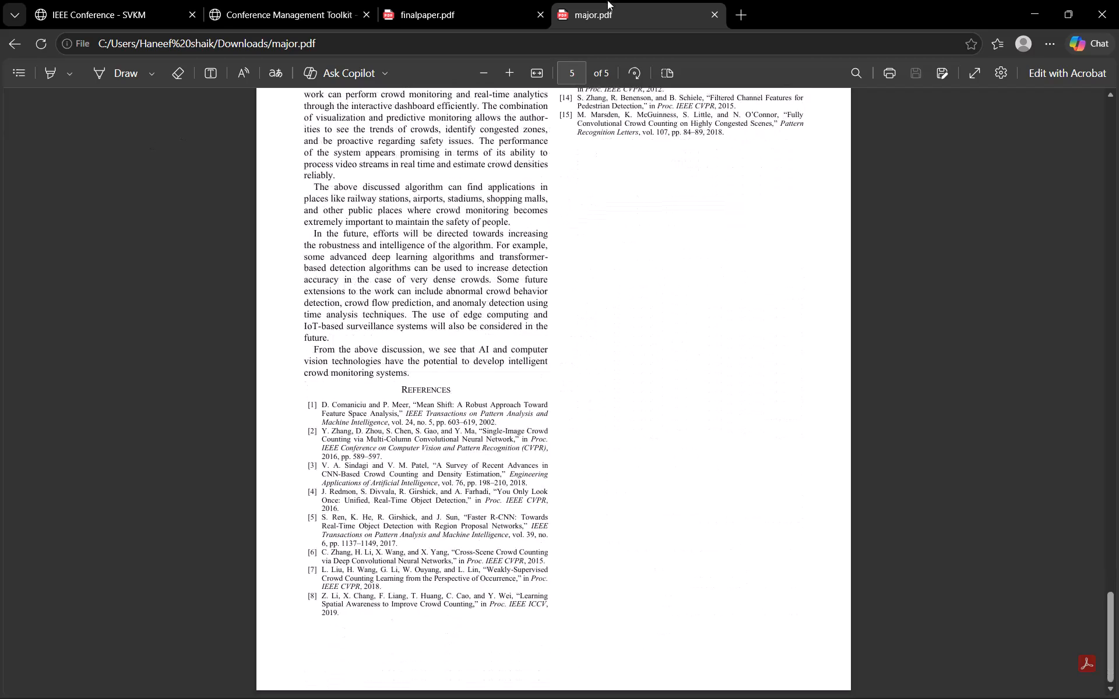
Upload major.pdf from Downloads as the paper file in the MISSF2027 submission form.
click(216, 0)
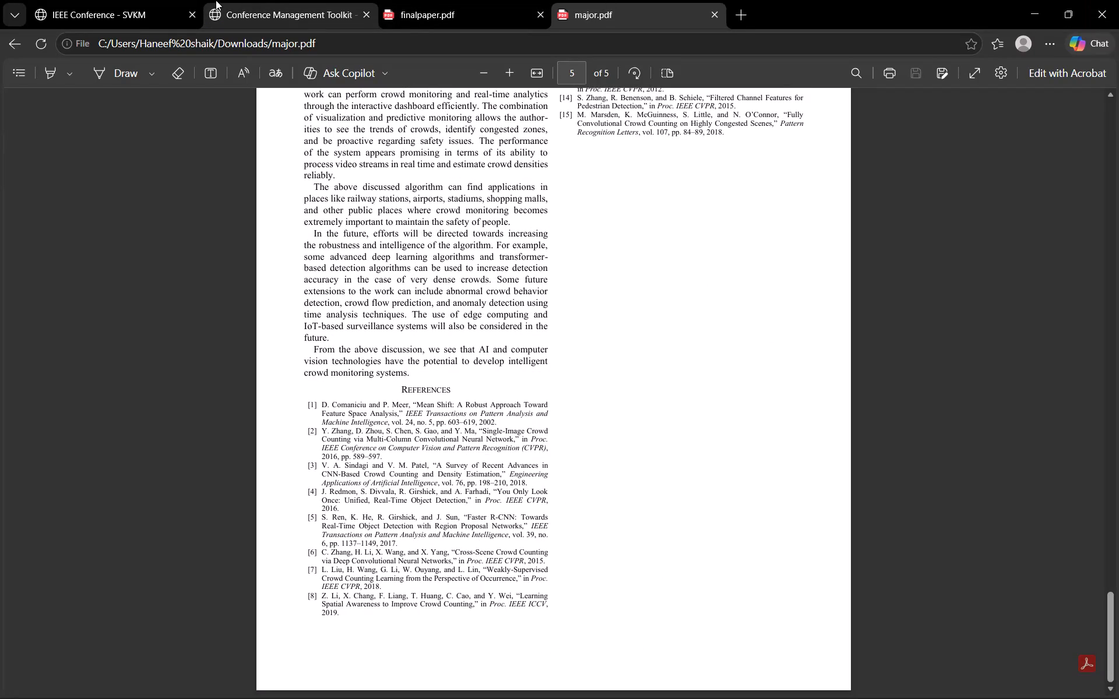
click(518, 553)
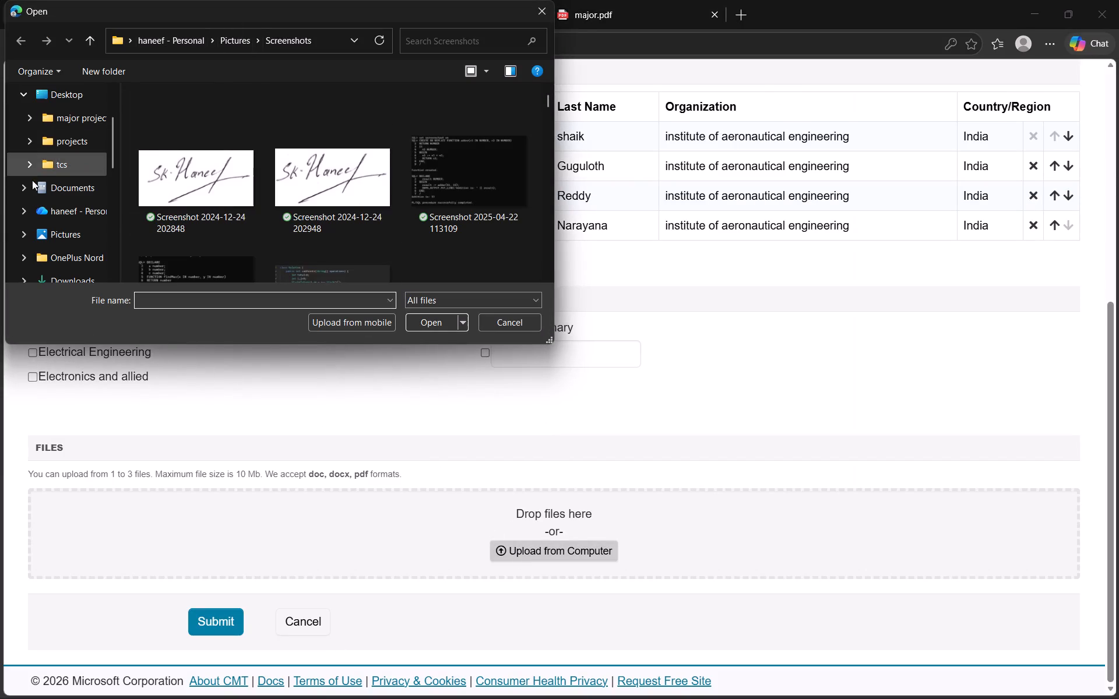
double_click(69, 274)
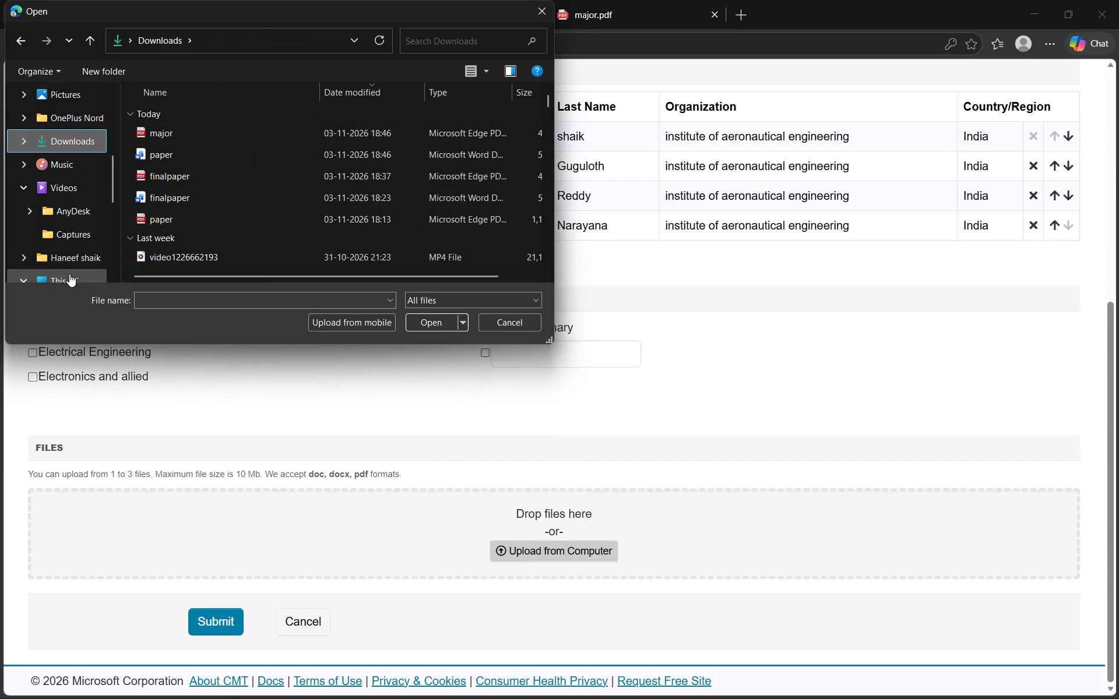
click(255, 128)
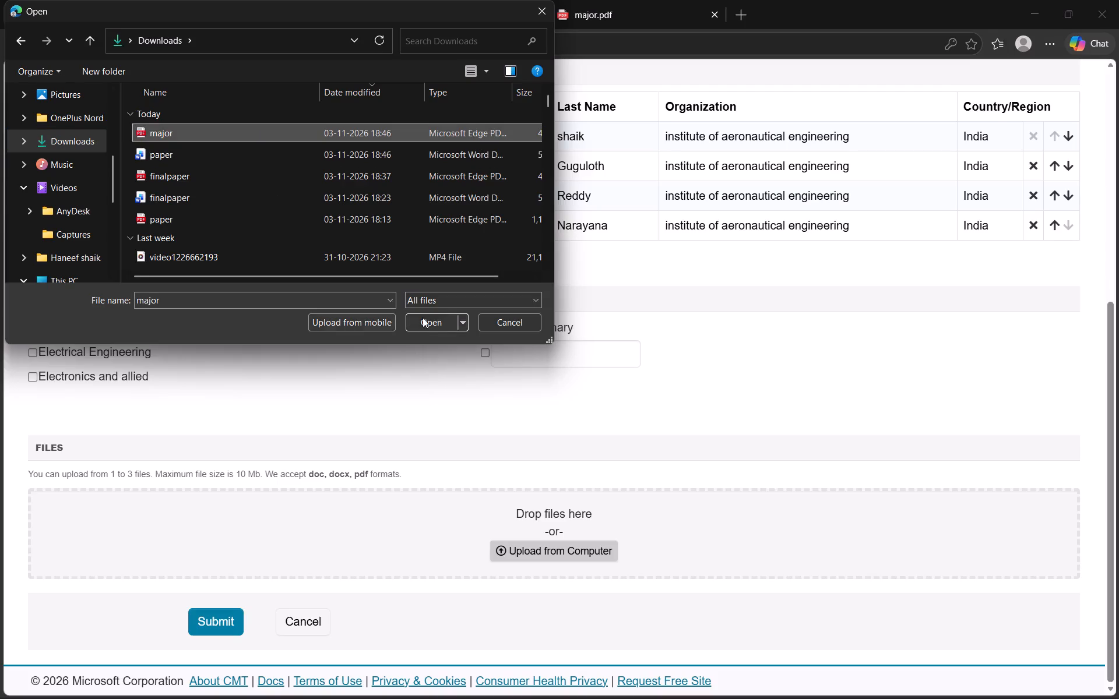
click(436, 322)
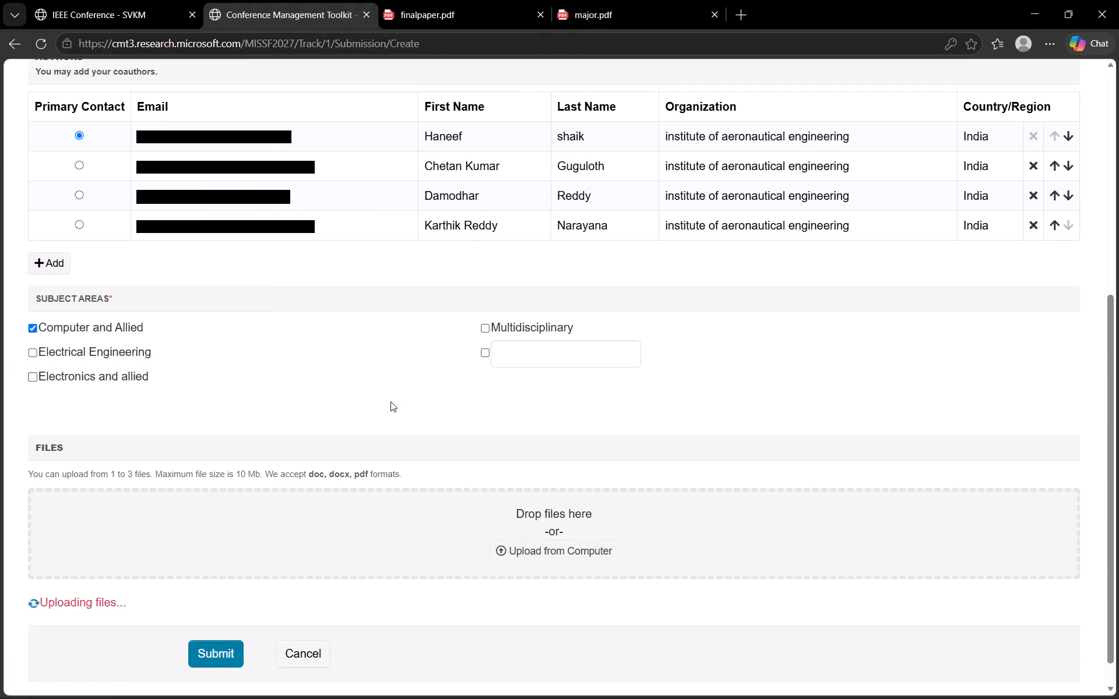
Submit the paper and finish the conflicts of interest page without selecting any conflicts.
scroll(385, 436, down, 1)
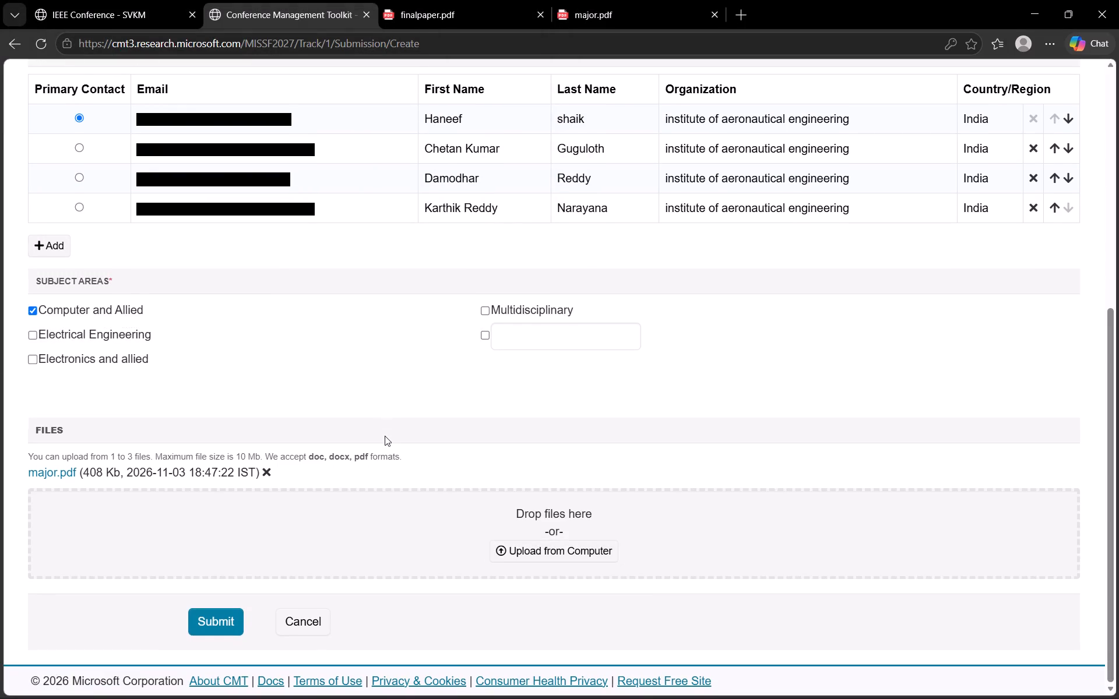
scroll(385, 436, down, 1)
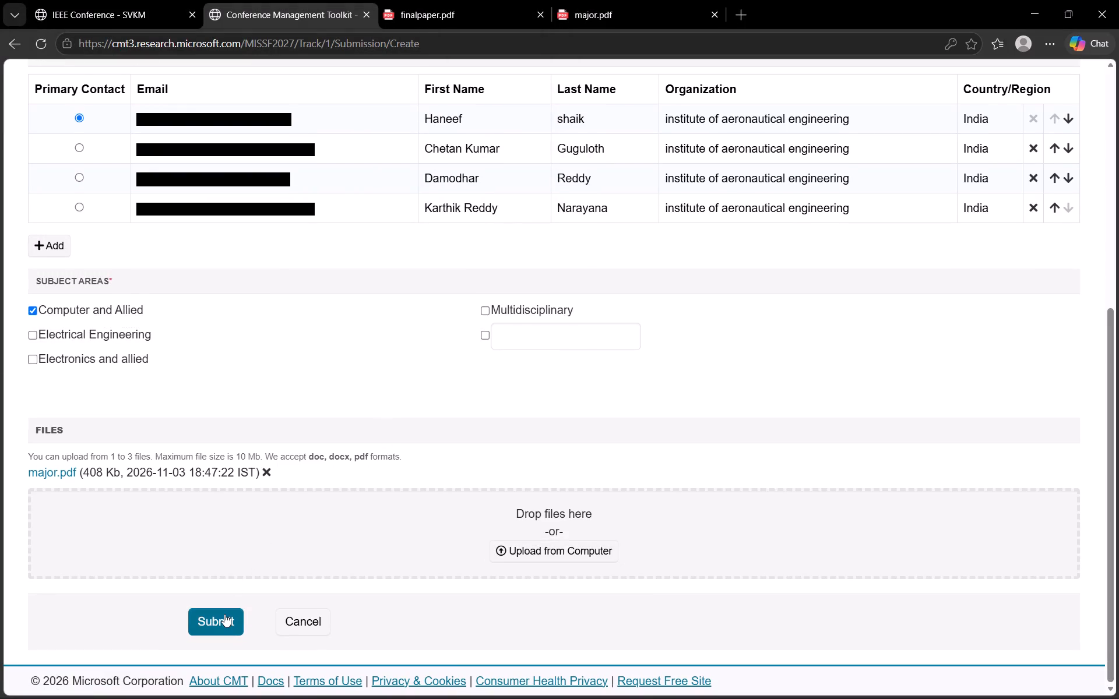
click(224, 614)
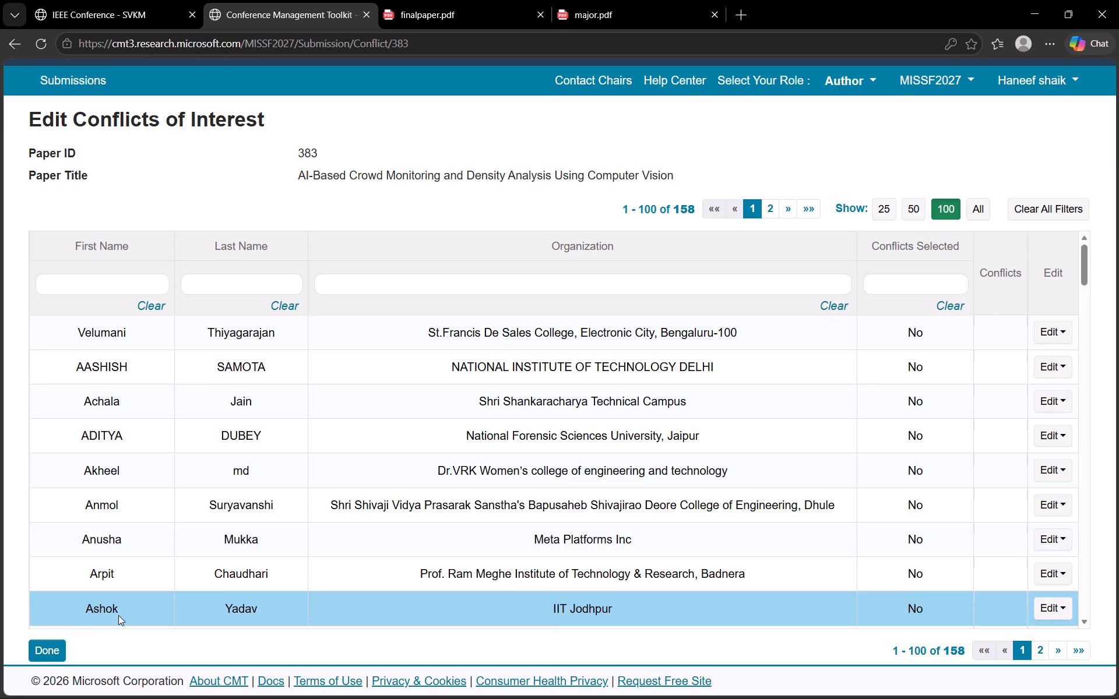
click(40, 645)
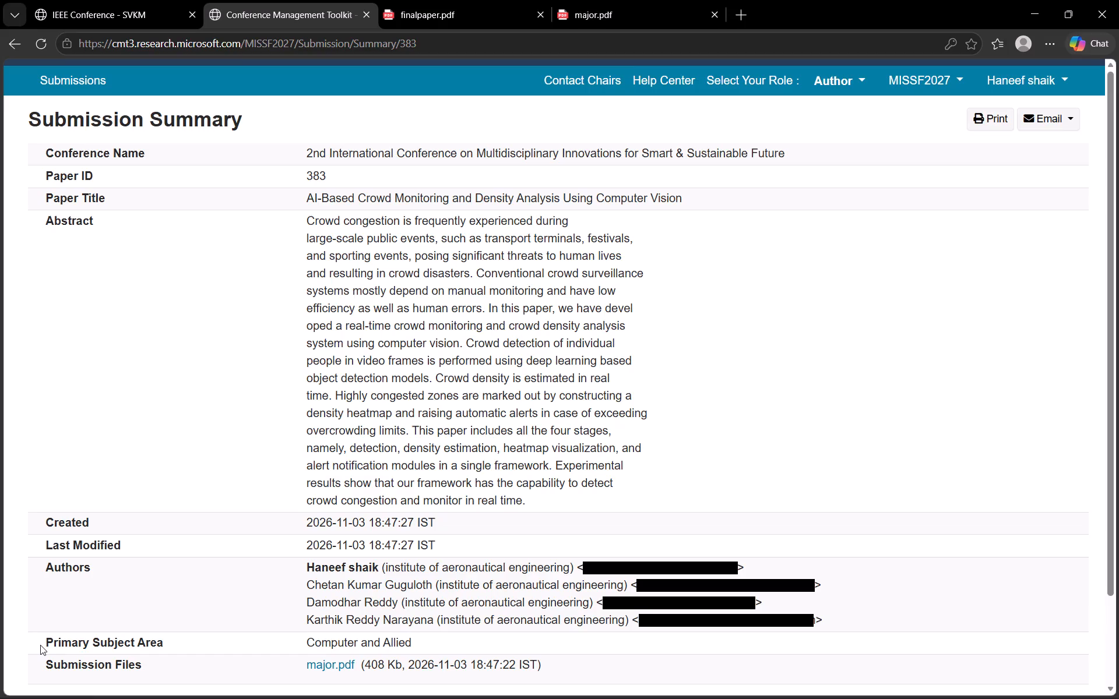
Review the submission summary, including the abstract, authors, primary subject area and submission file.
scroll(218, 379, up, 3)
scroll(218, 379, down, 1)
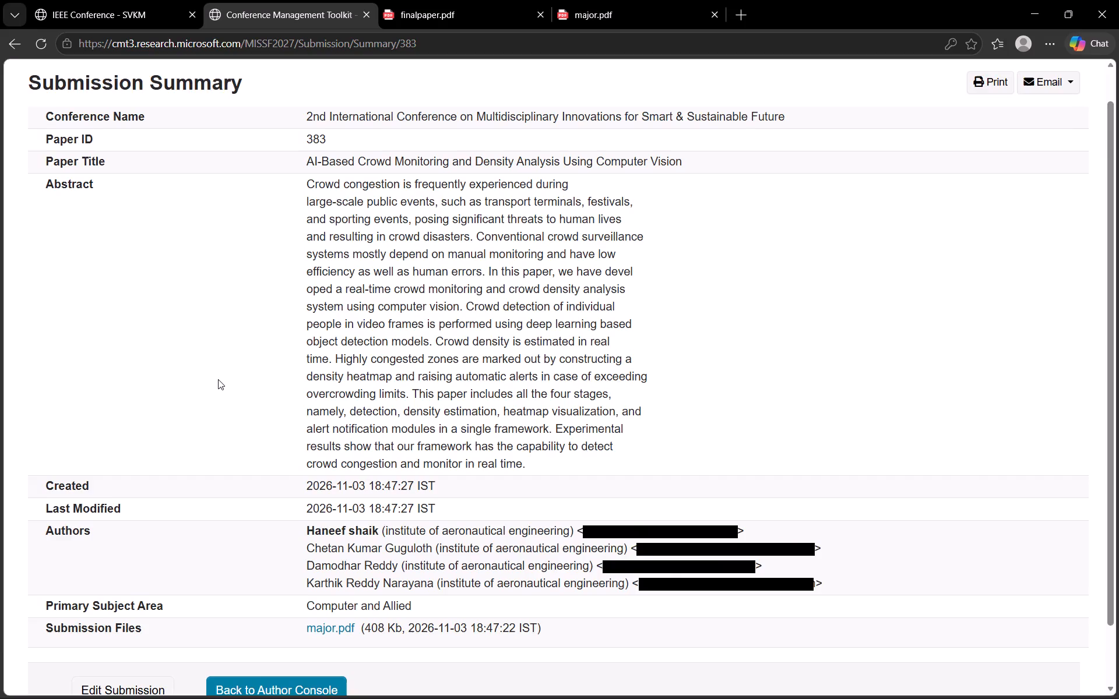
scroll(218, 379, down, 3)
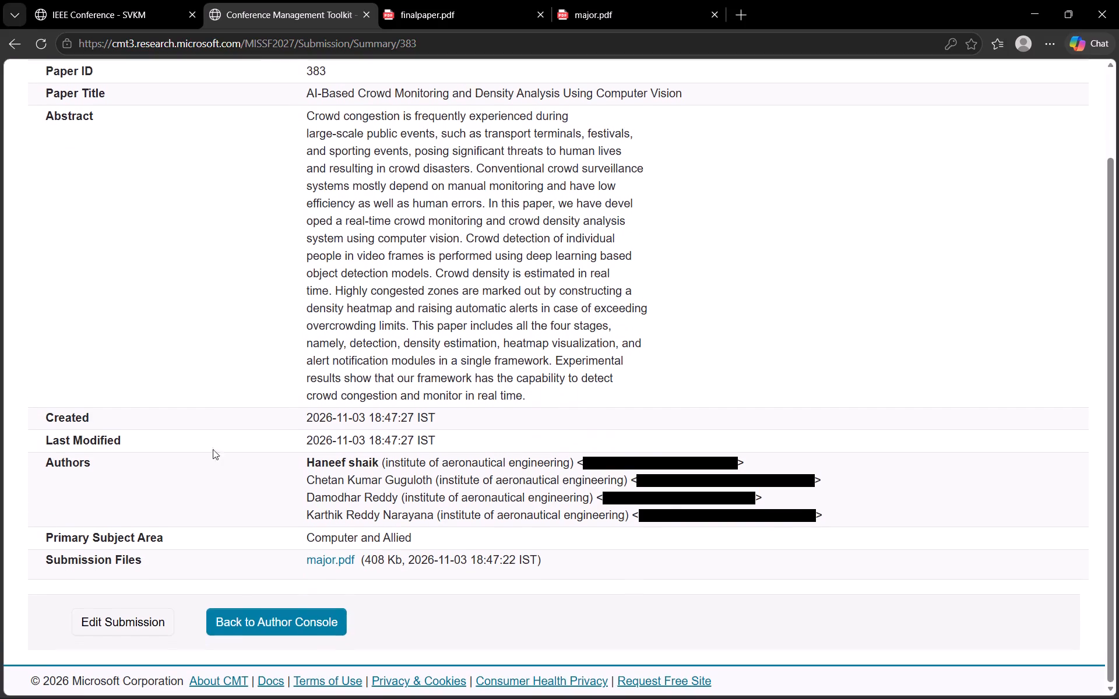
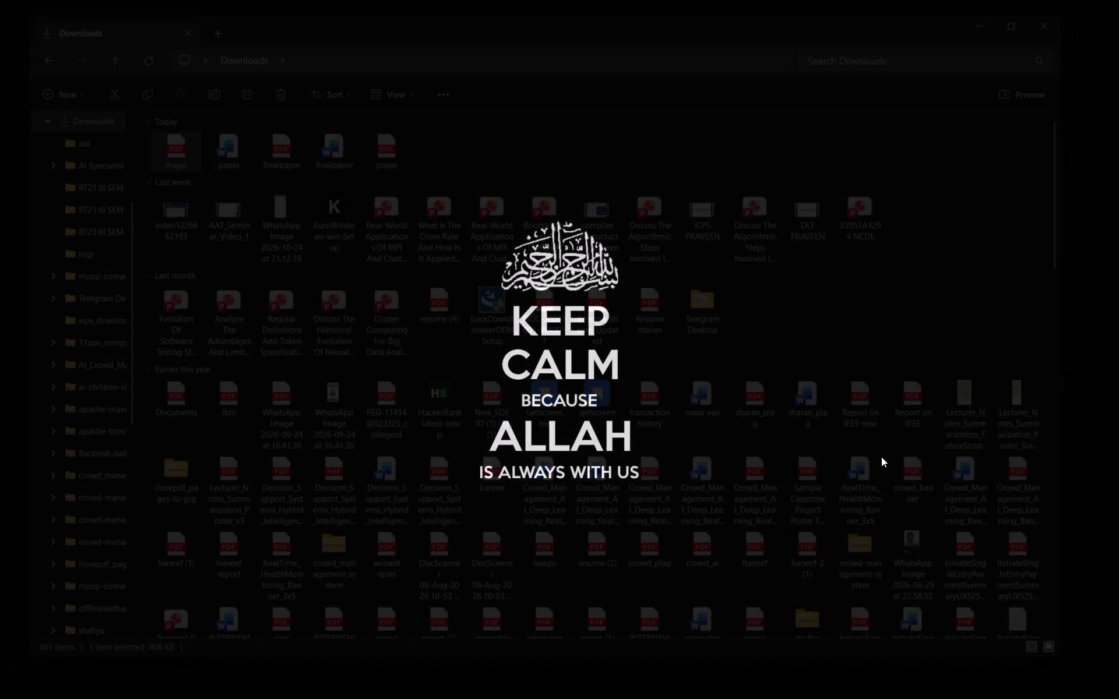
Open the Shut Down Windows dialog from the desktop.
key(alt+F4)
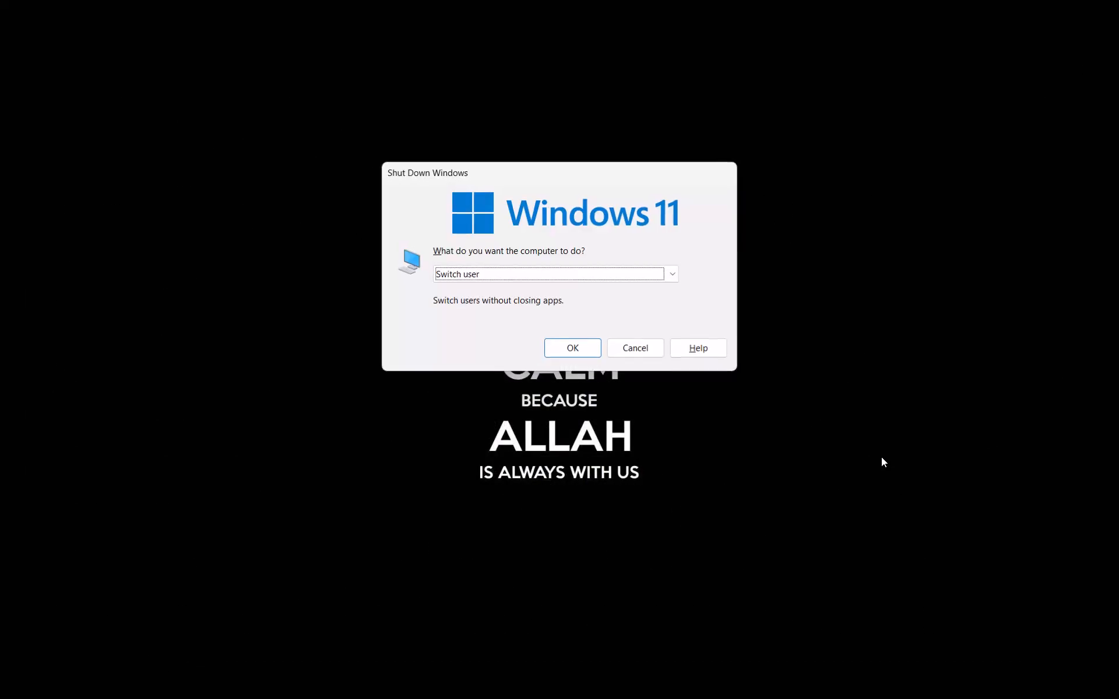